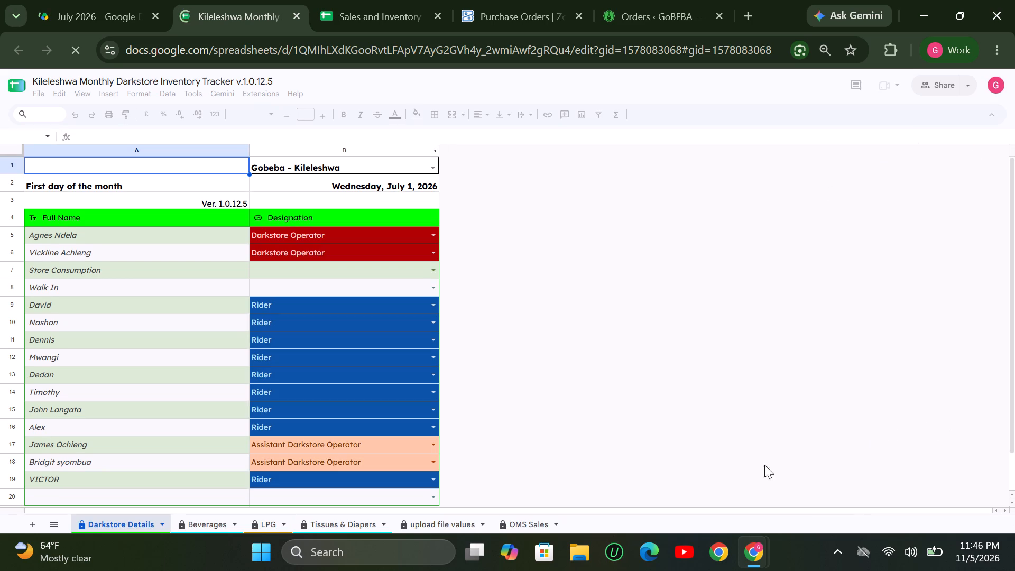
Switch to the Beverages sheet of the Kileleshwa inventory tracker.
left_click(199, 522)
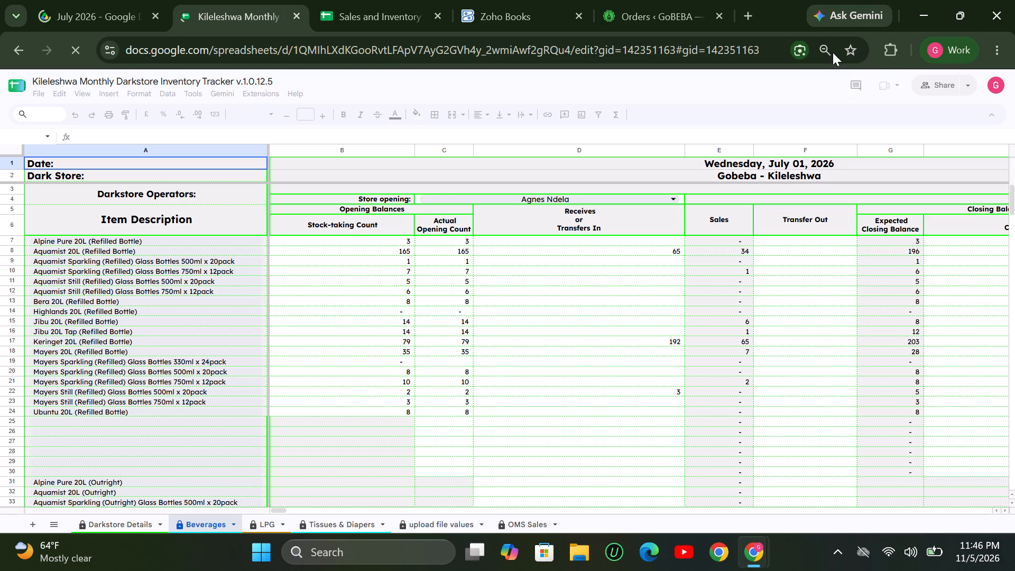
Review the workbook's comments across all sheets for notes on order discrepancies, from the newest back to the late-July entries.
left_click(855, 88)
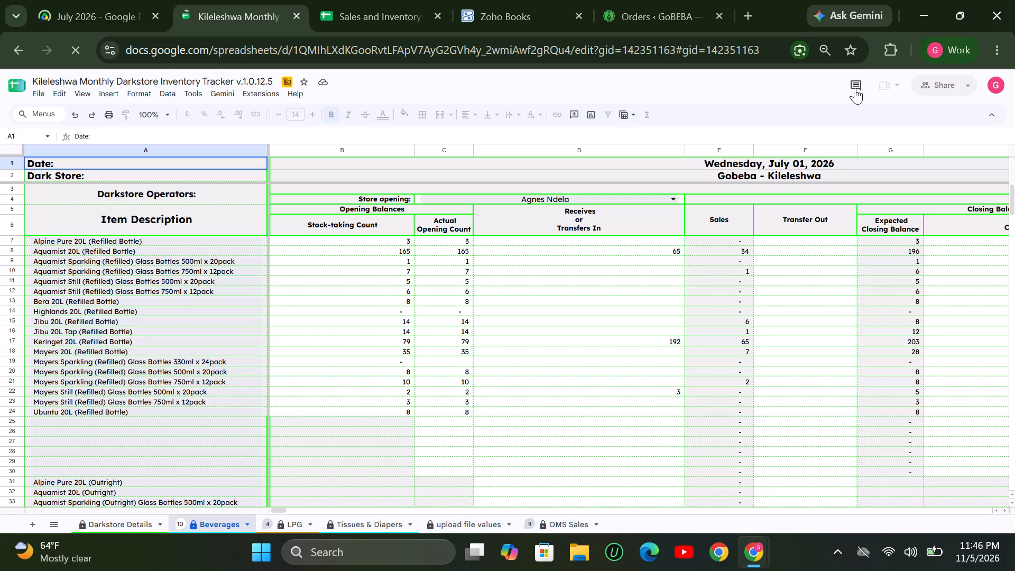
left_click(855, 88)
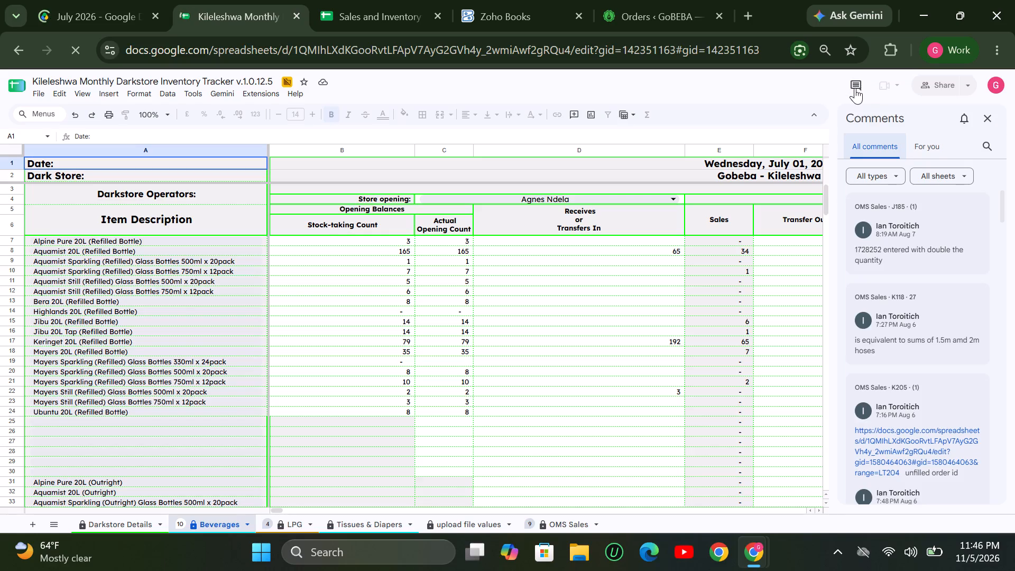
scroll(903, 271, "down", 1)
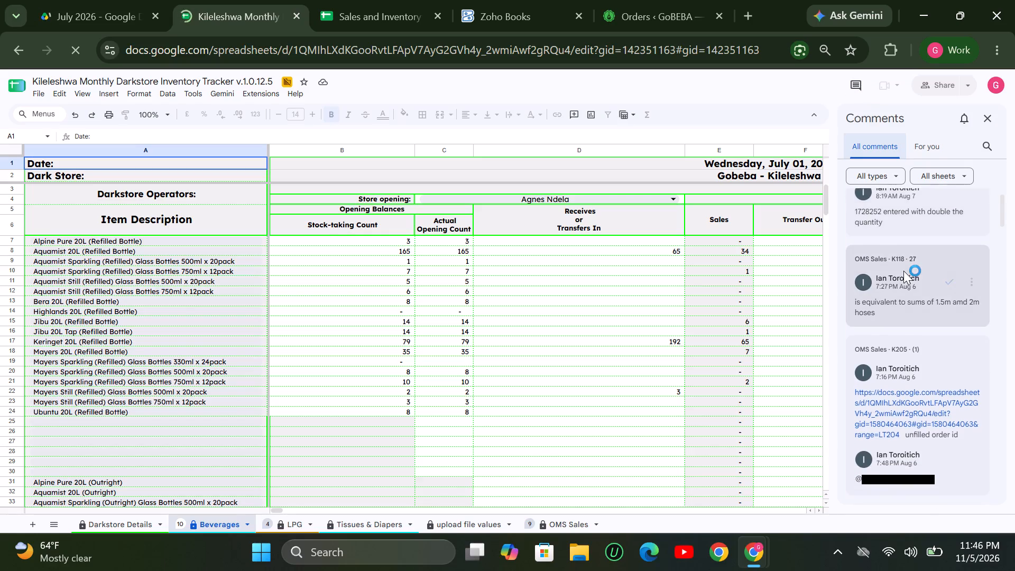
scroll(903, 271, "down", 3)
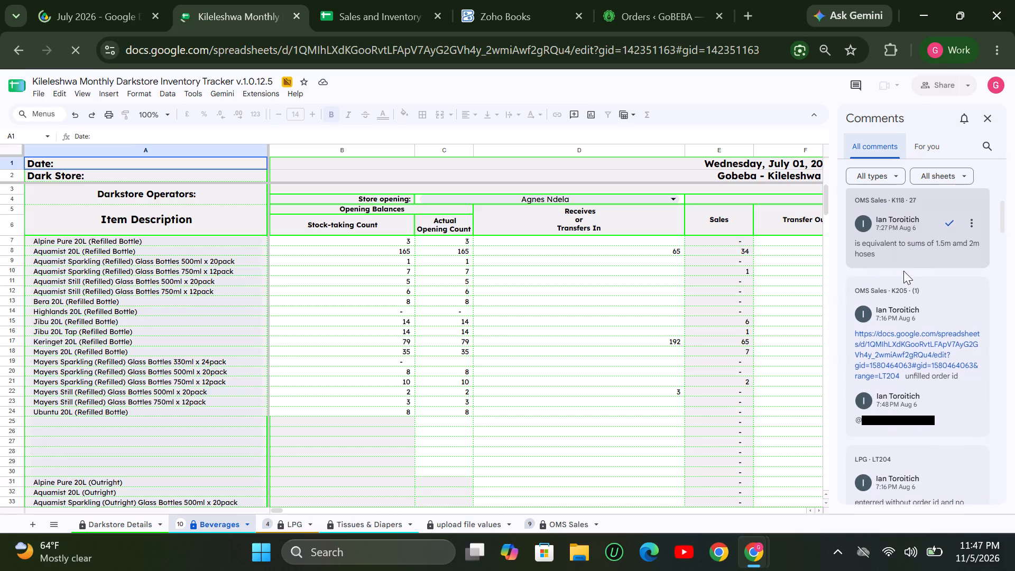
scroll(903, 271, "down", 4)
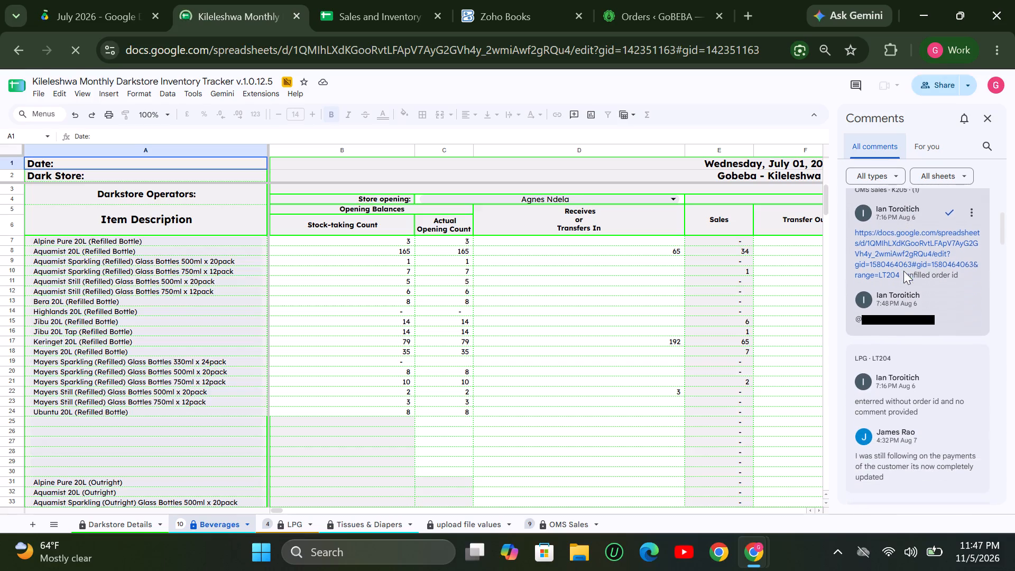
scroll(903, 271, "down", 2)
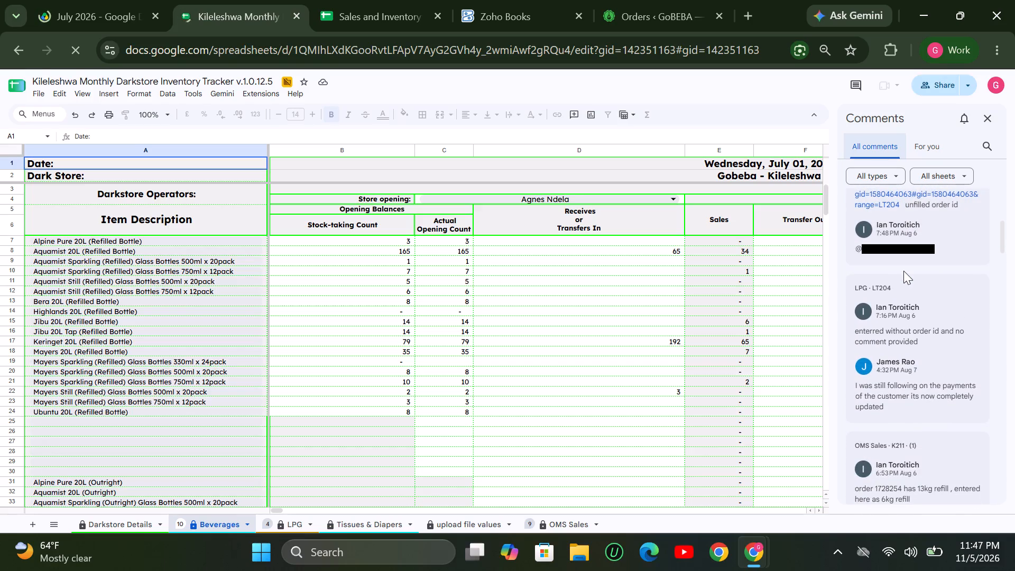
scroll(903, 271, "down", 2)
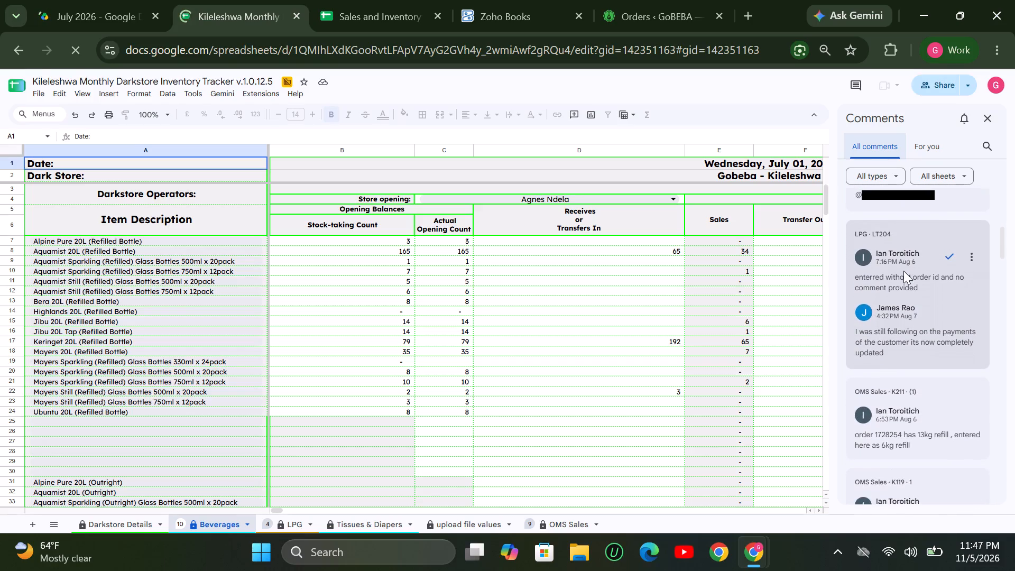
scroll(903, 271, "down", 3)
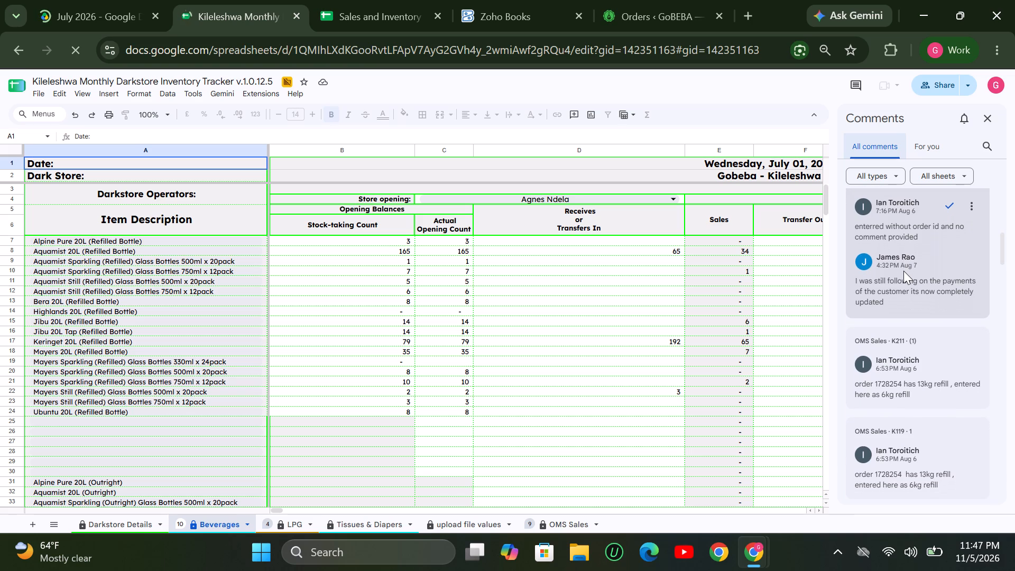
scroll(903, 271, "down", 1)
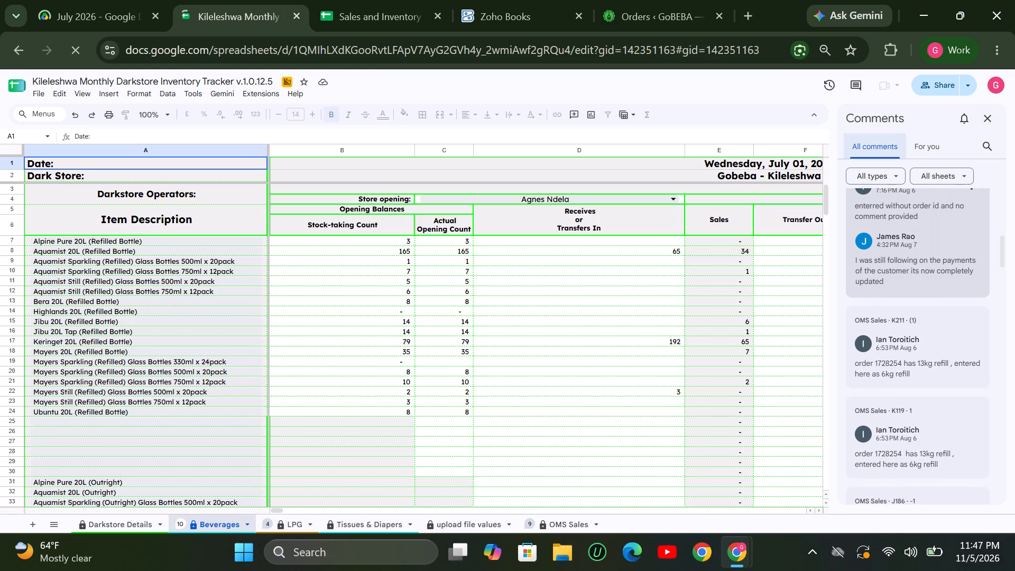
scroll(903, 271, "down", 1)
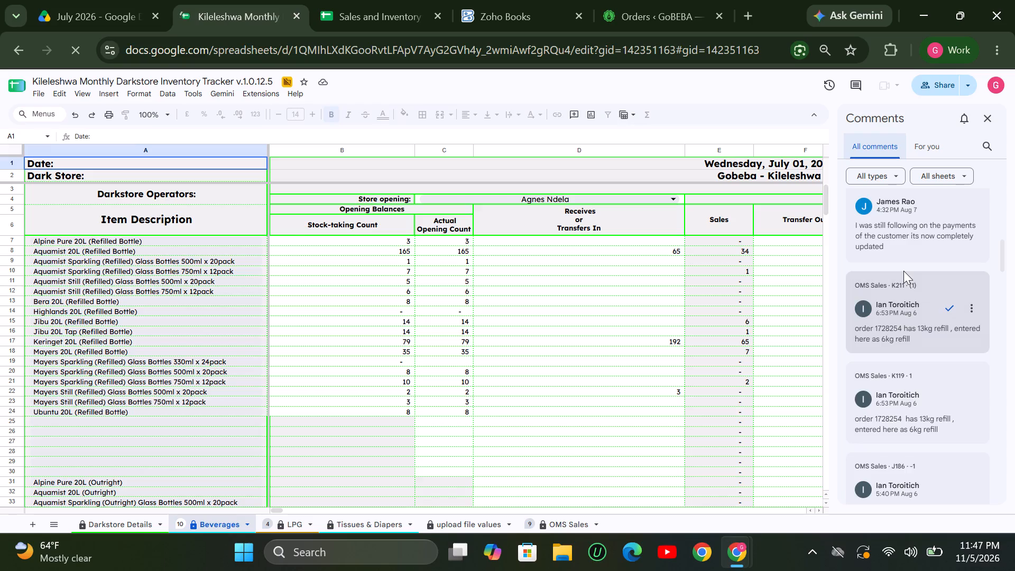
scroll(903, 271, "down", 1)
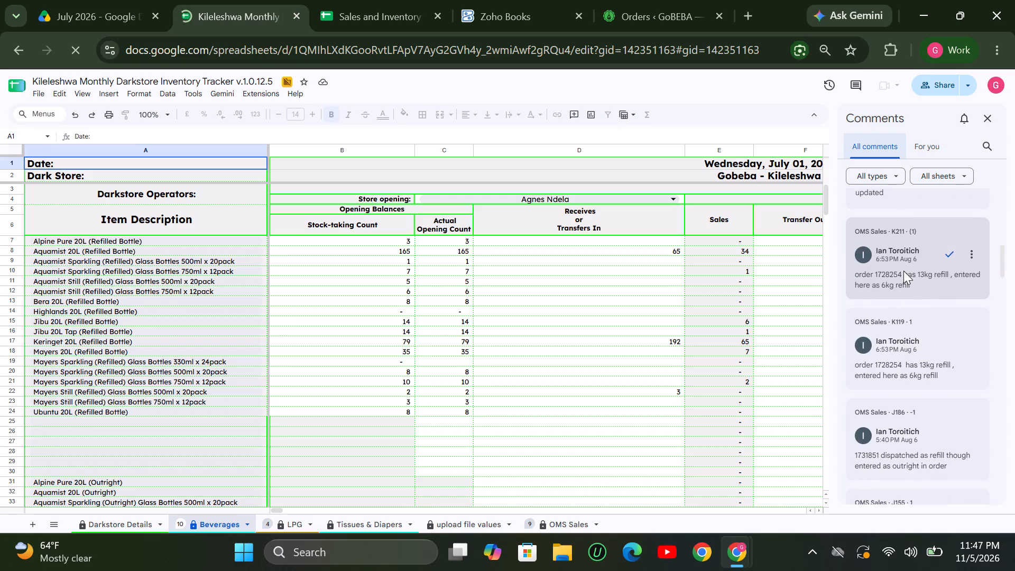
scroll(903, 271, "down", 2)
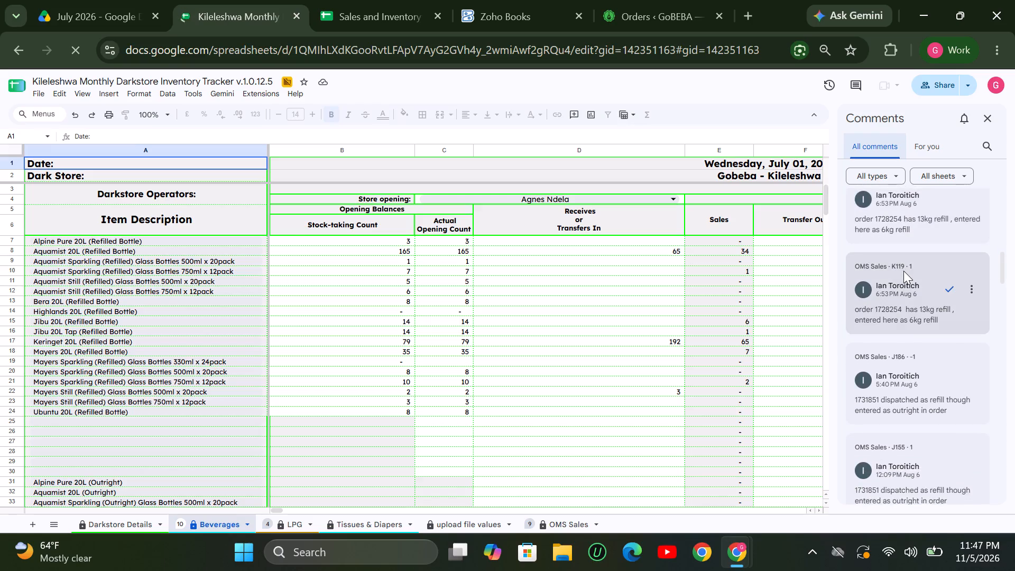
scroll(903, 271, "down", 3)
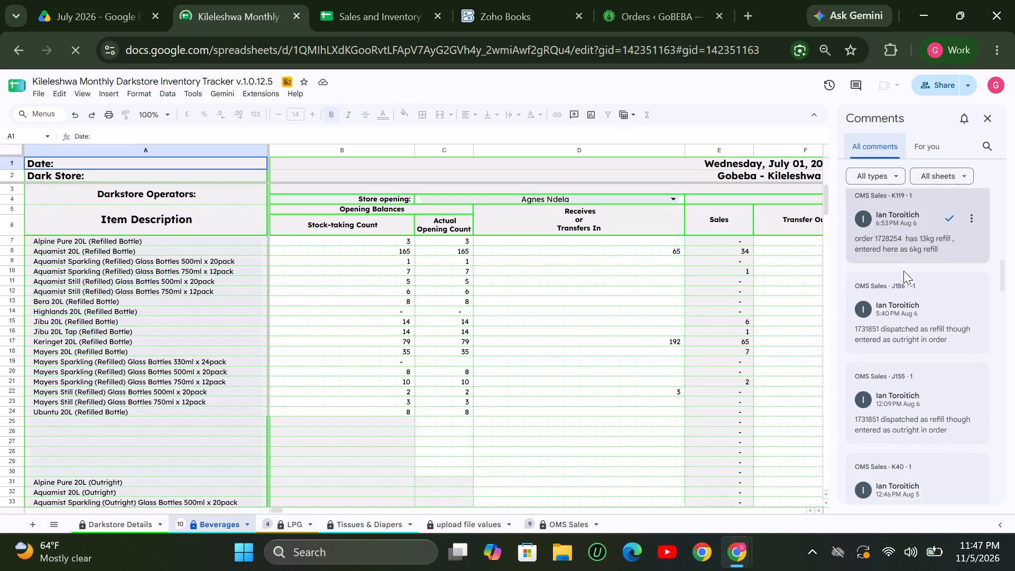
scroll(903, 271, "down", 3)
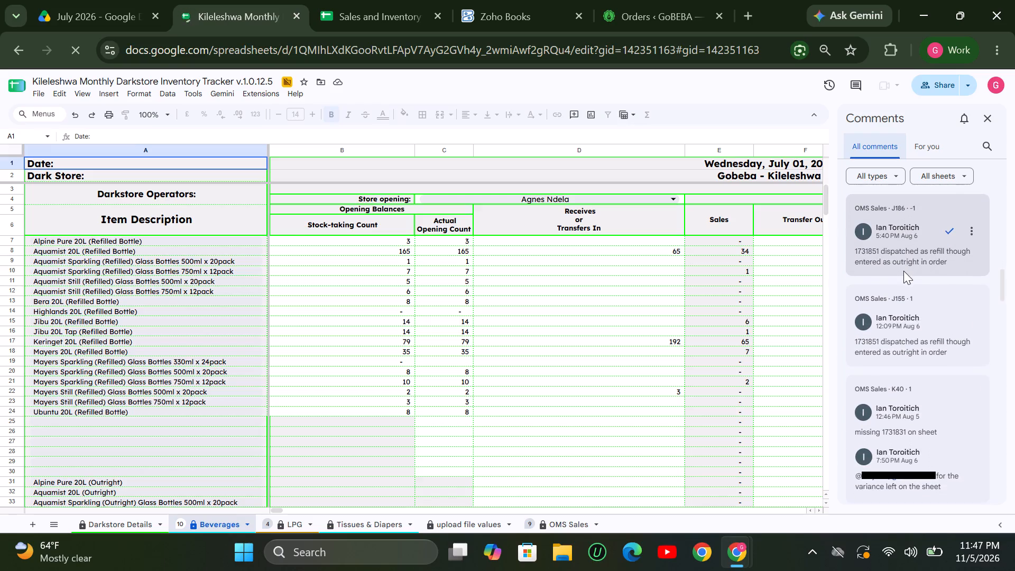
scroll(903, 271, "down", 3)
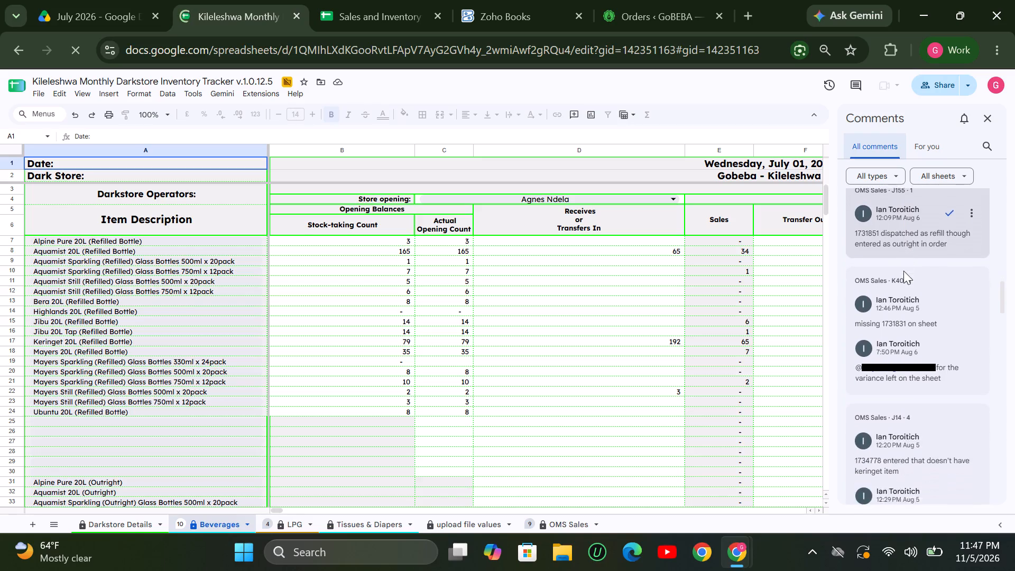
scroll(903, 271, "down", 3)
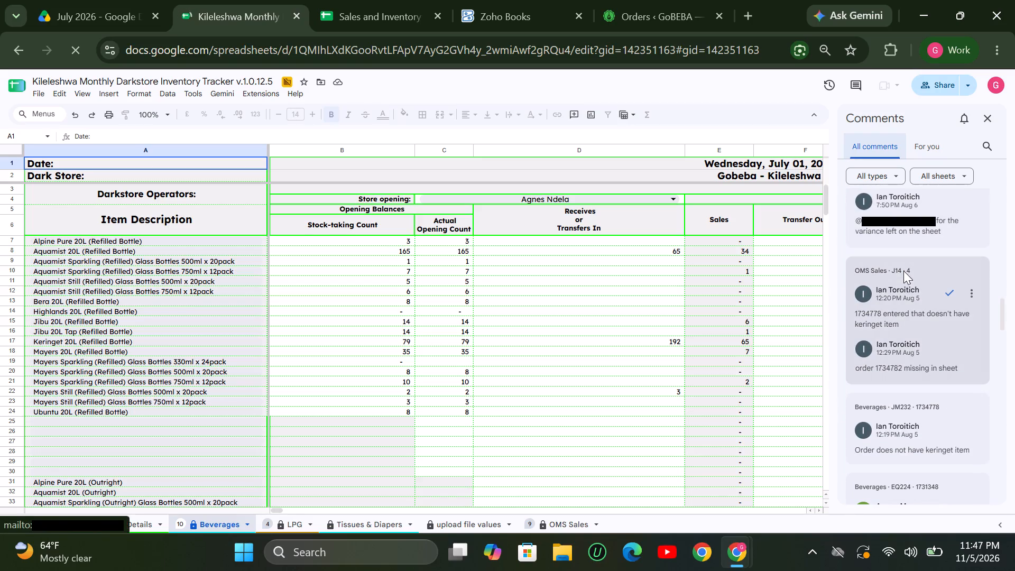
scroll(903, 271, "down", 1)
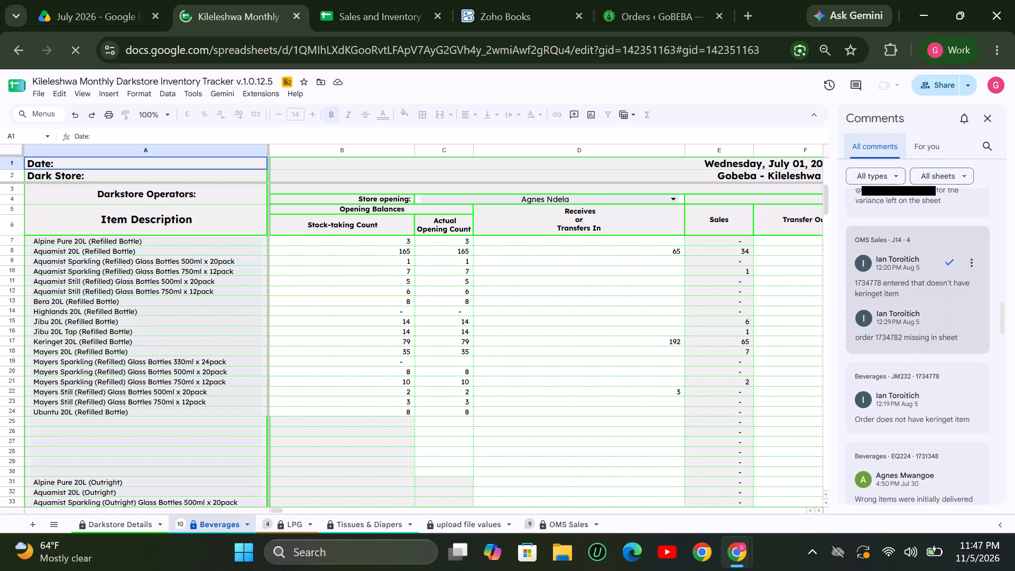
scroll(903, 271, "down", 3)
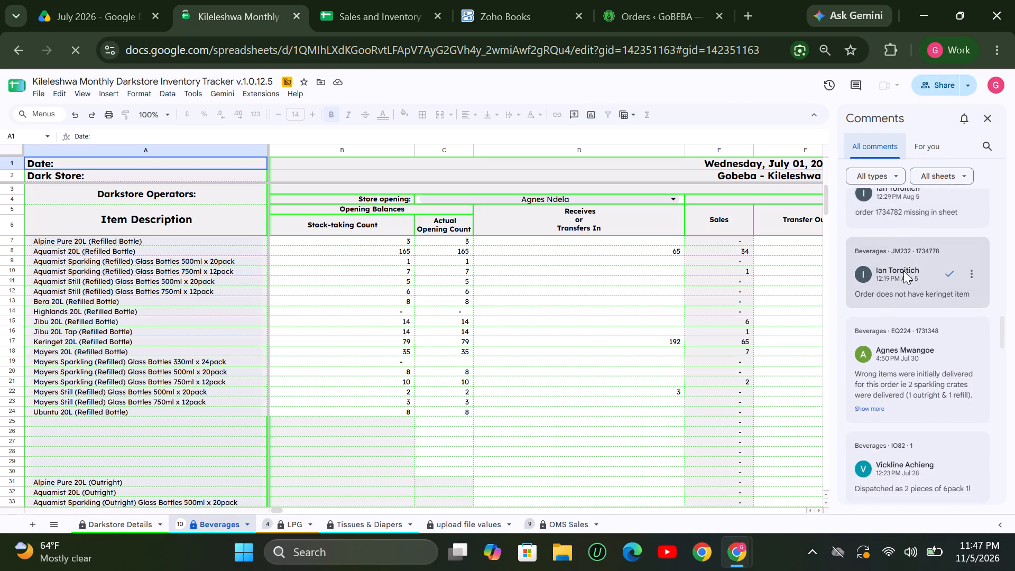
scroll(903, 271, "down", 2)
scroll(903, 271, "up", 1)
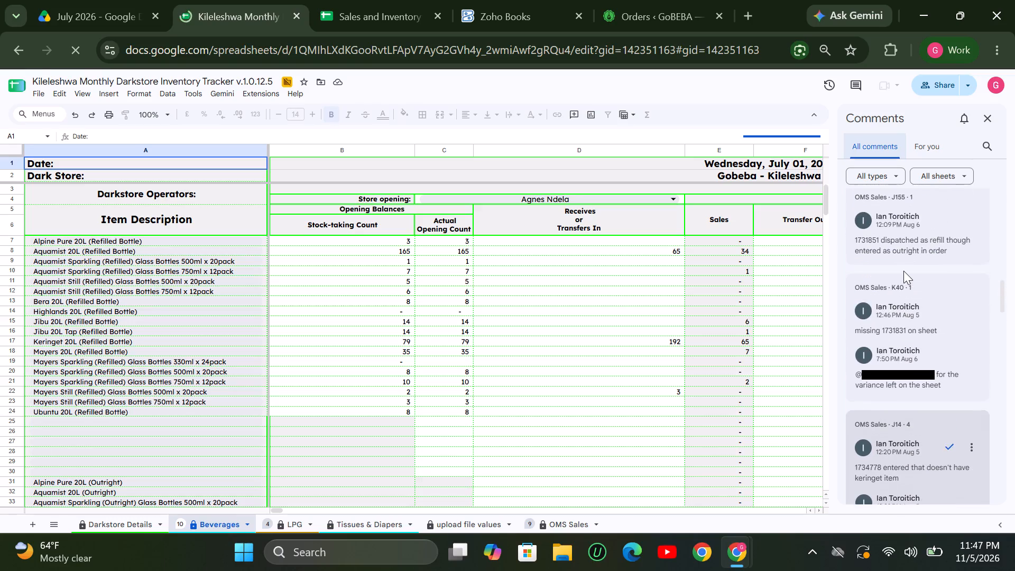
scroll(903, 271, "up", 1)
scroll(903, 271, "down", 1)
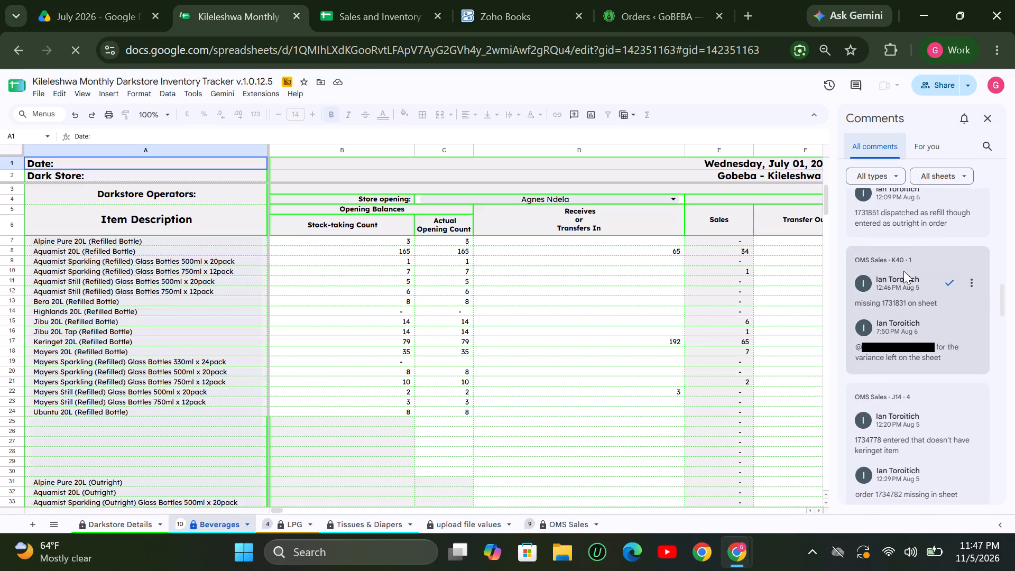
scroll(903, 271, "down", 4)
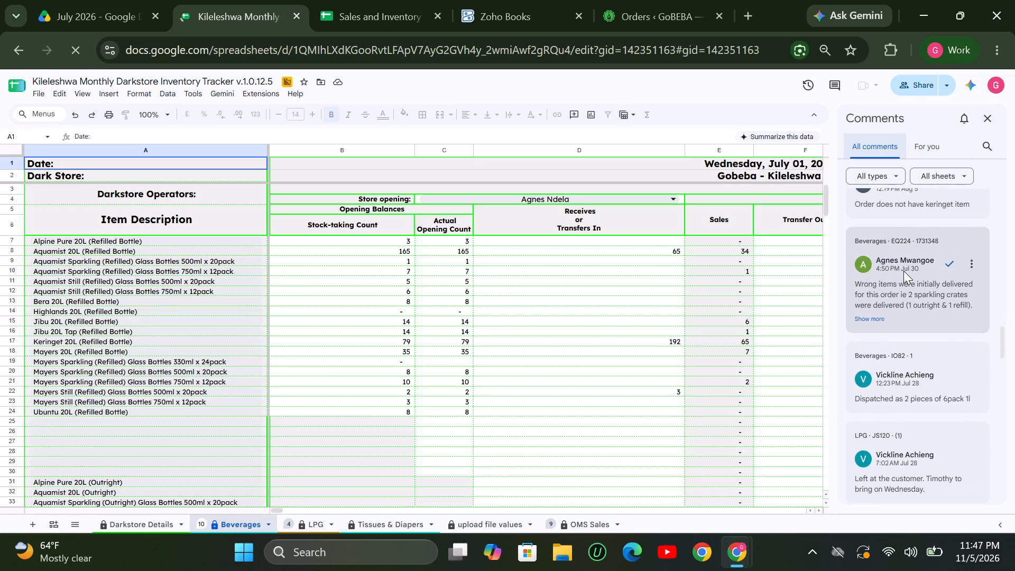
scroll(887, 309, "down", 1)
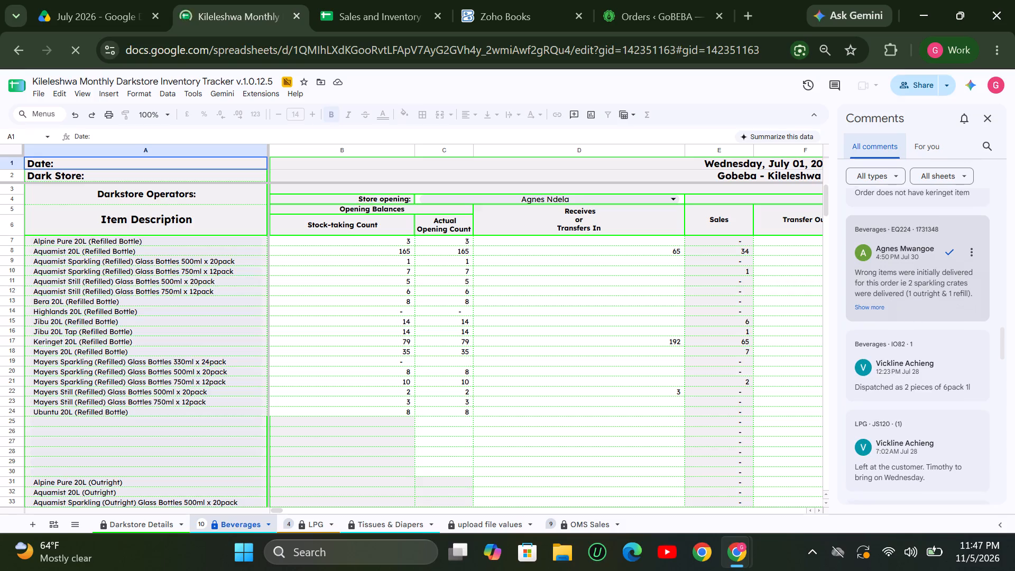
scroll(887, 309, "down", 1)
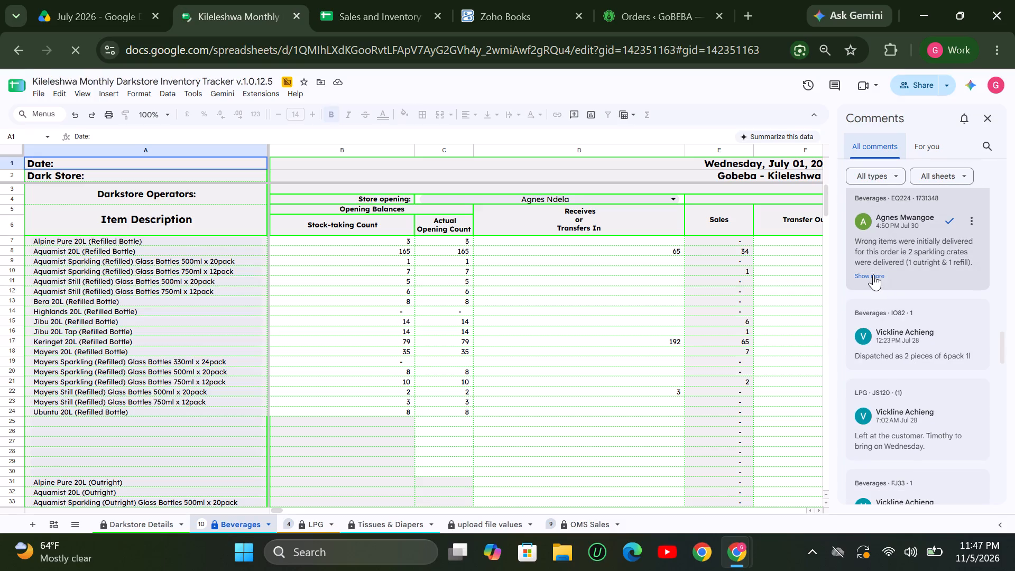
left_click(873, 274)
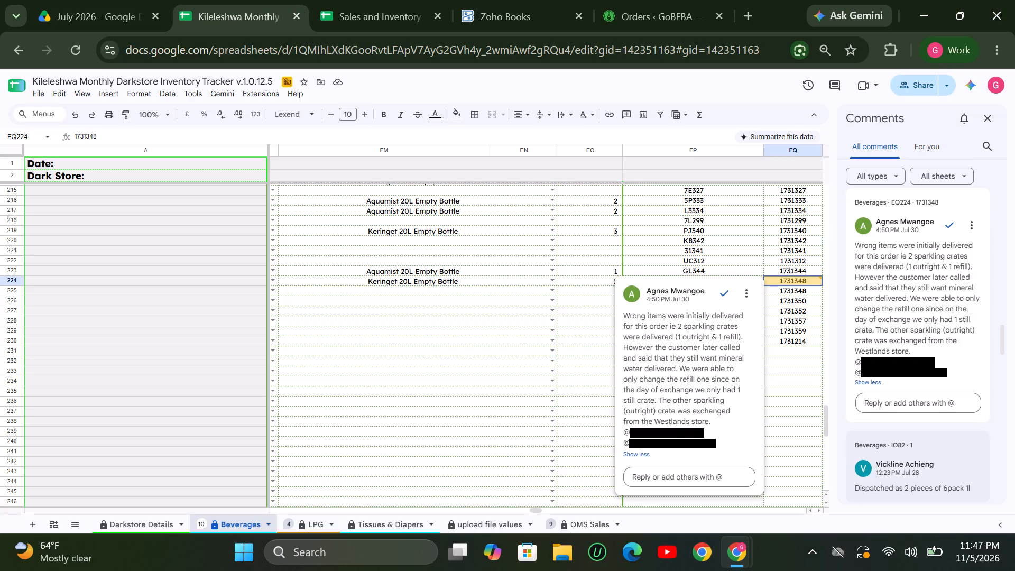
scroll(873, 274, "down", 2)
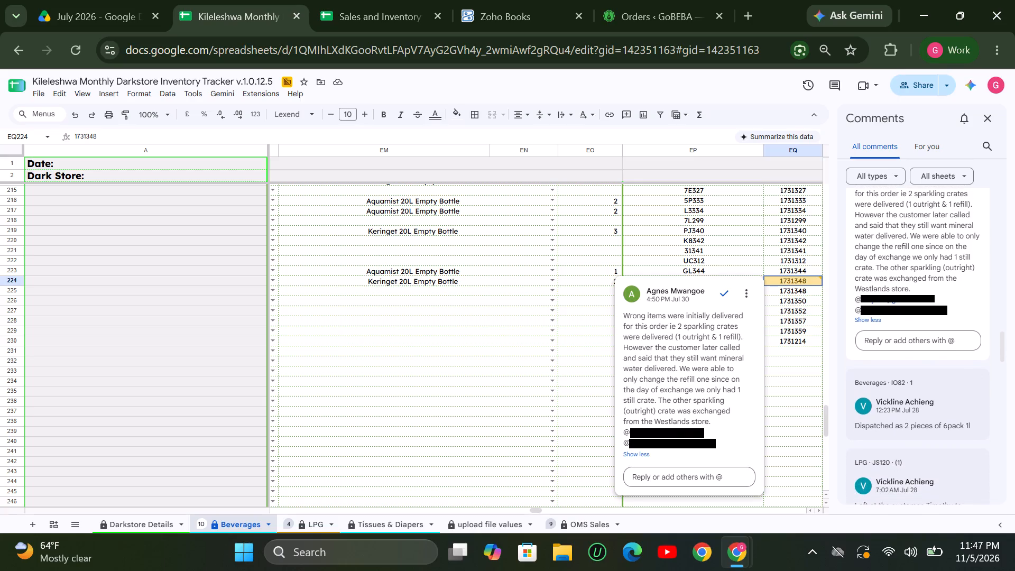
scroll(873, 274, "down", 2)
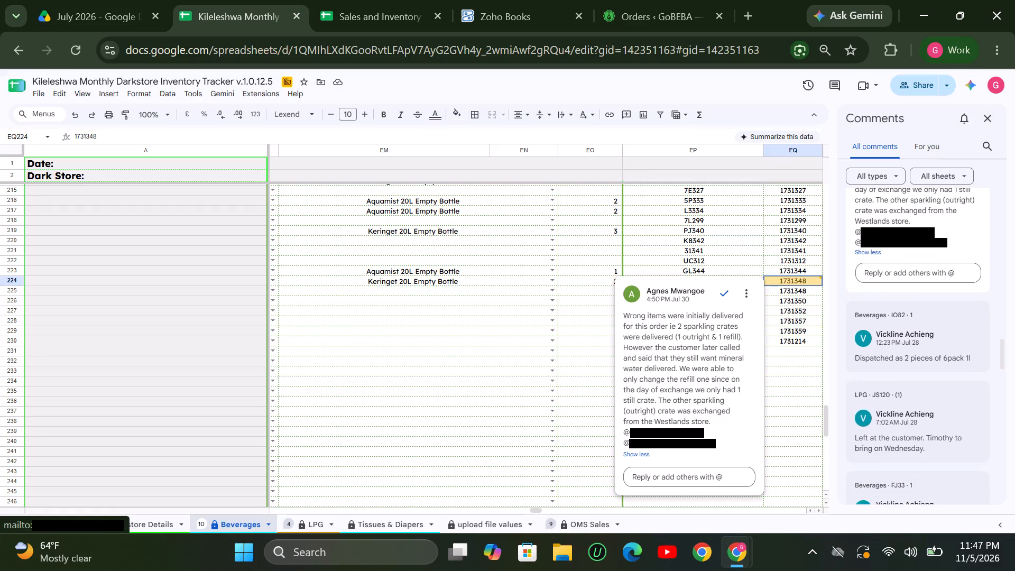
scroll(873, 274, "down", 1)
scroll(873, 274, "up", 1)
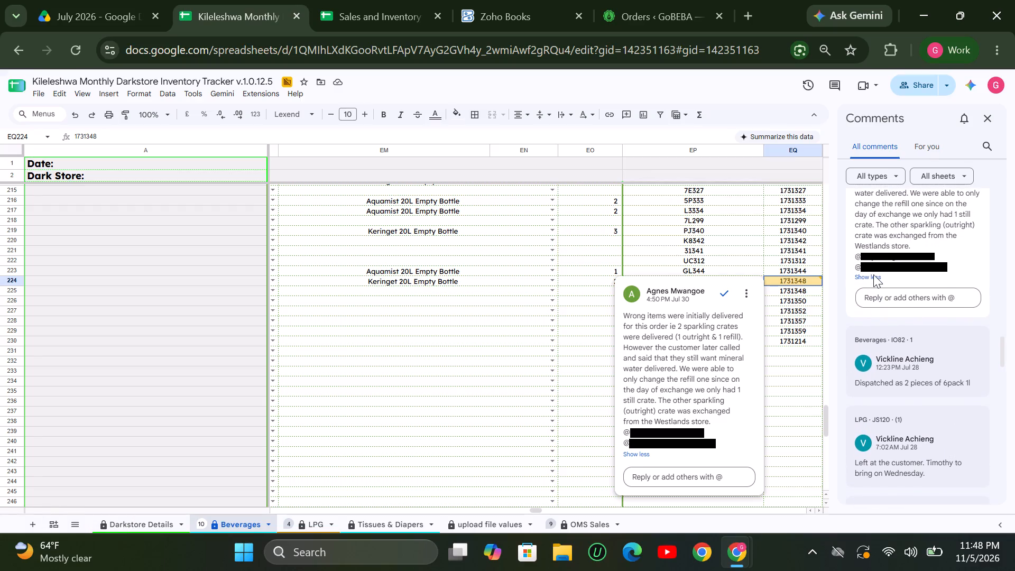
scroll(873, 274, "up", 2)
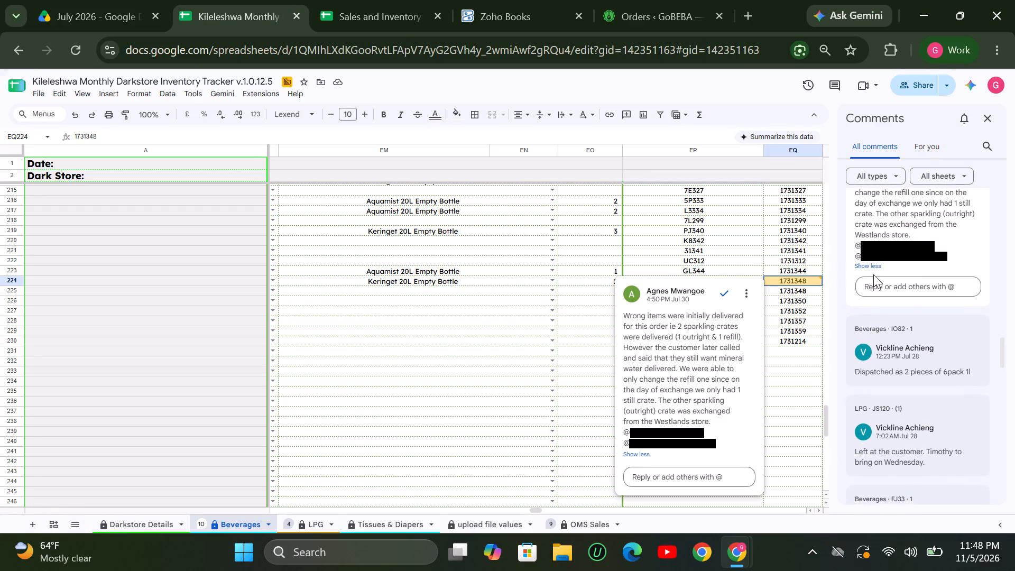
scroll(873, 274, "up", 1)
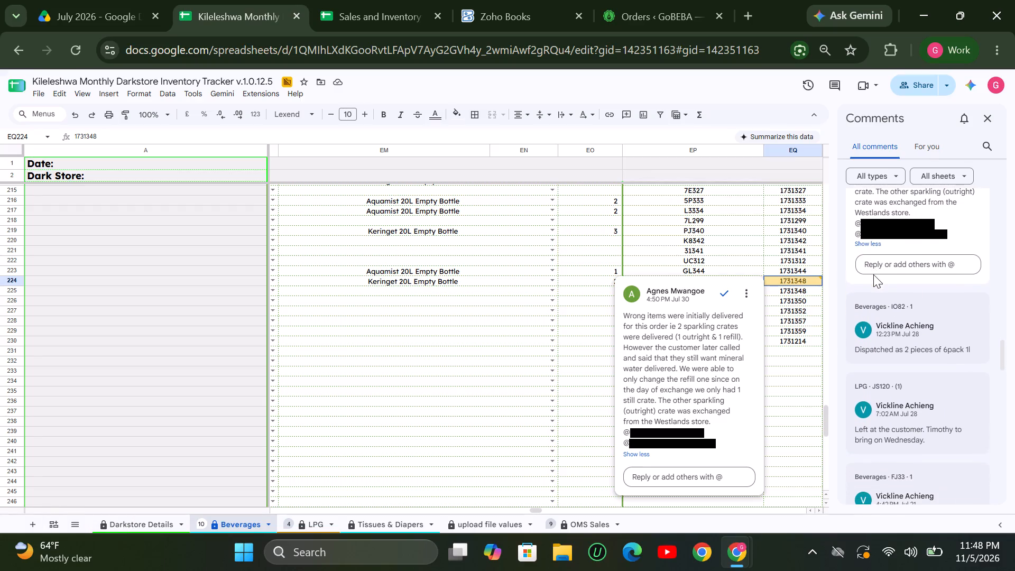
scroll(873, 274, "down", 1)
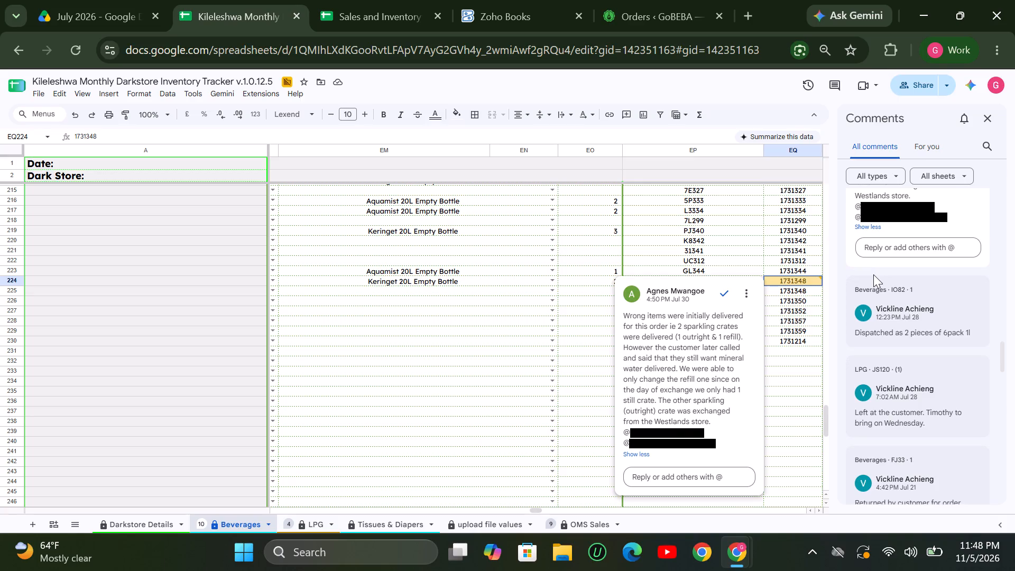
left_click(990, 113)
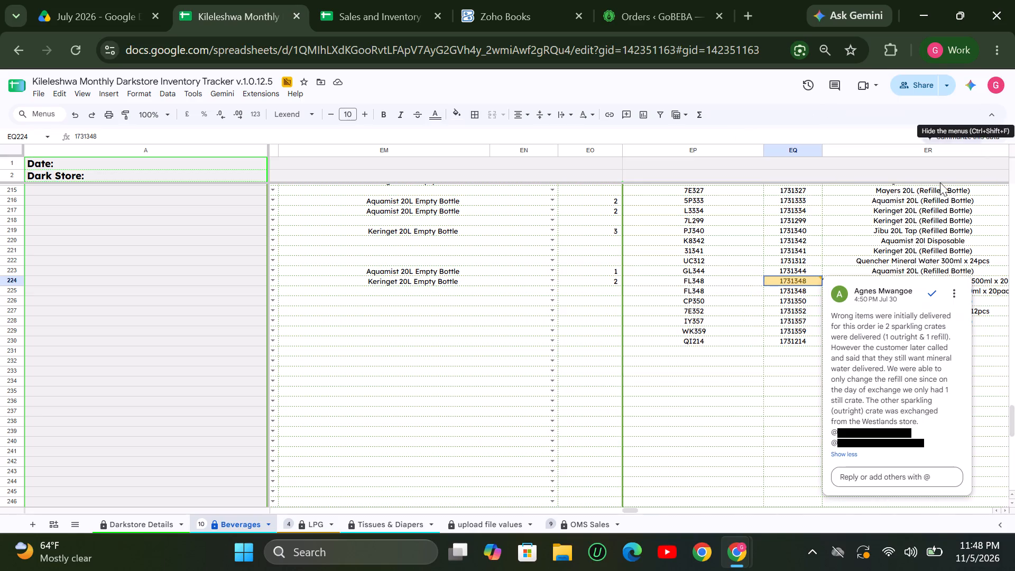
Examine the July 17 entries for order 1731348 in row 224 and reread the comment on its order number.
left_click(19, 280)
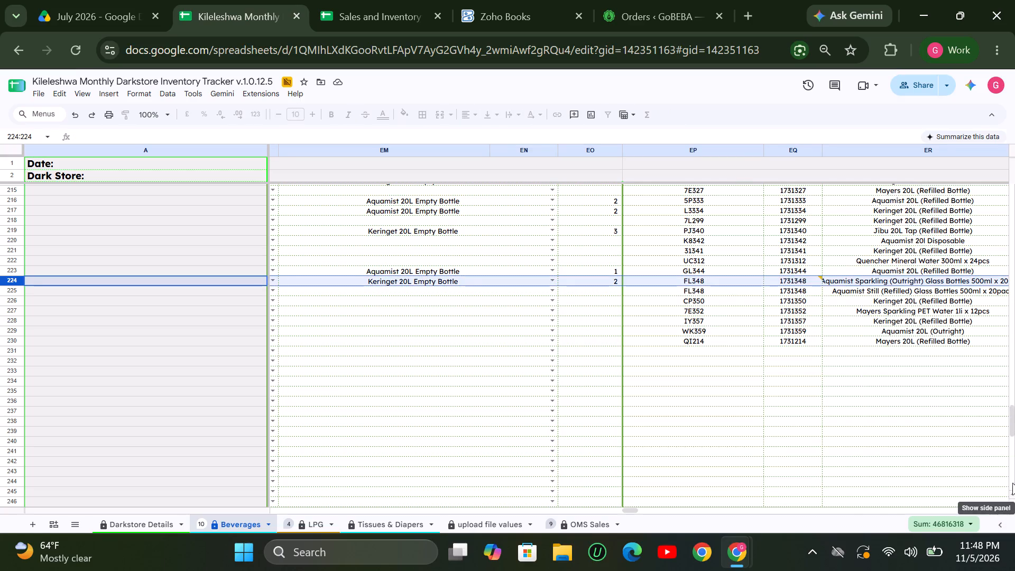
triple_click(1005, 508)
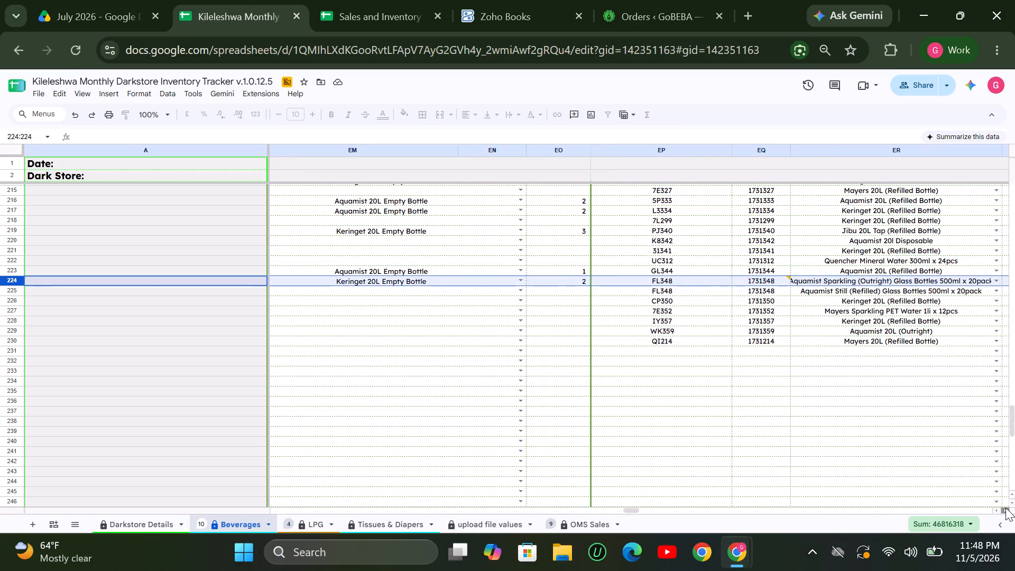
triple_click(1005, 508)
triple_click(1005, 508)
double_click(1005, 508)
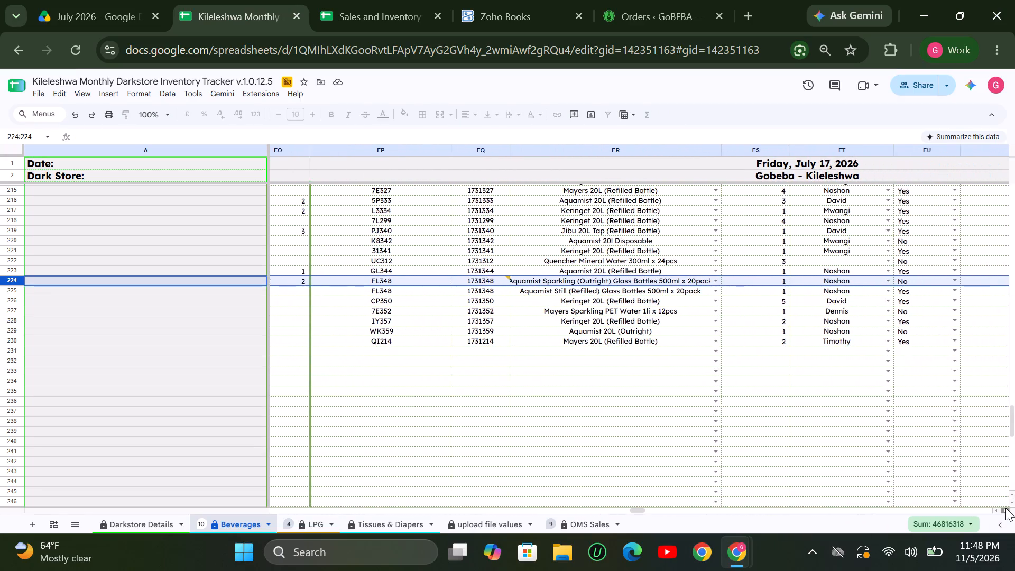
left_click(1005, 508)
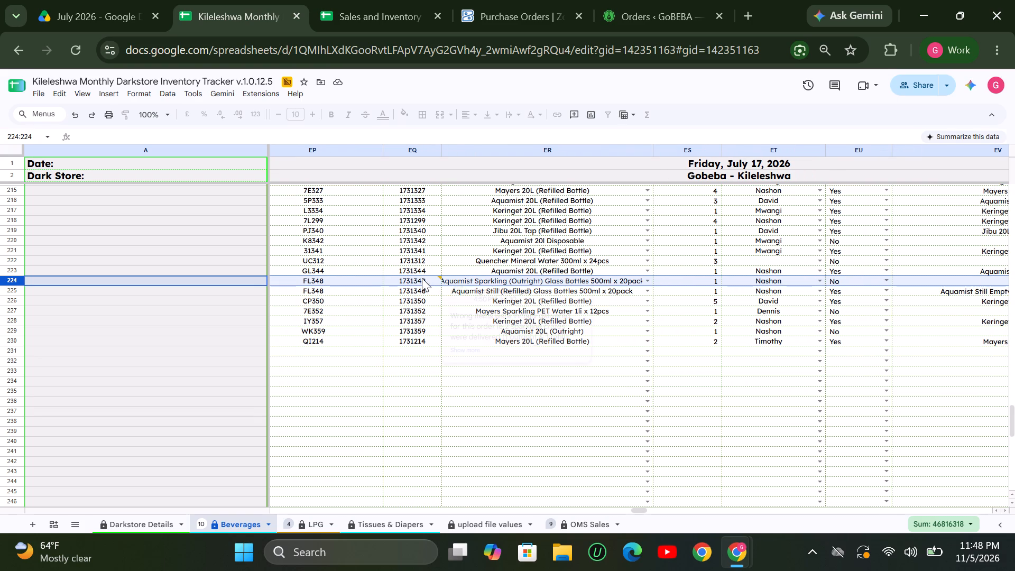
left_click(405, 283)
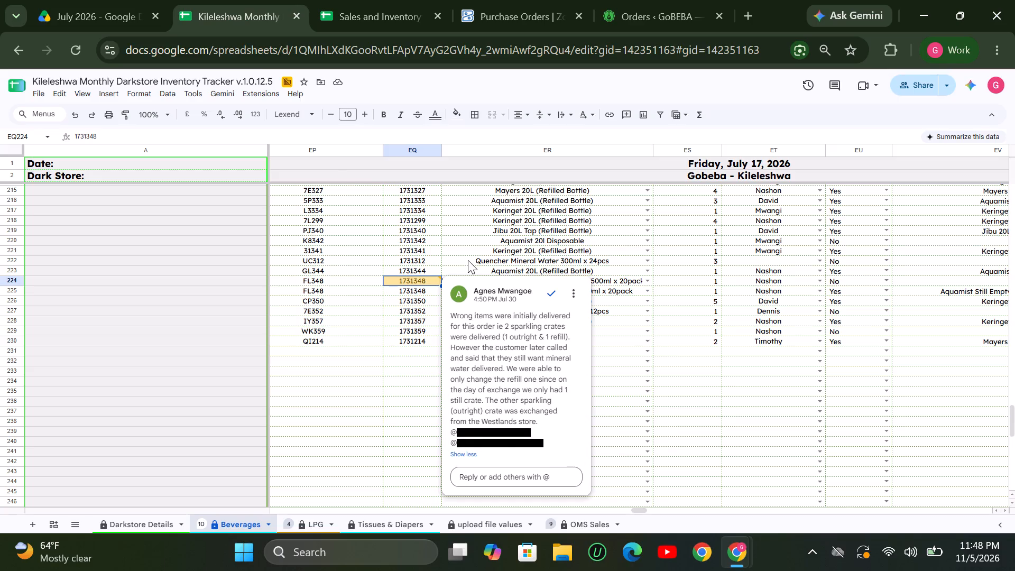
Open the Westlands Monthly Darkstore Inventory Tracker from the July 2026 Drive folder and switch to its Beverages sheet.
left_click(77, 5)
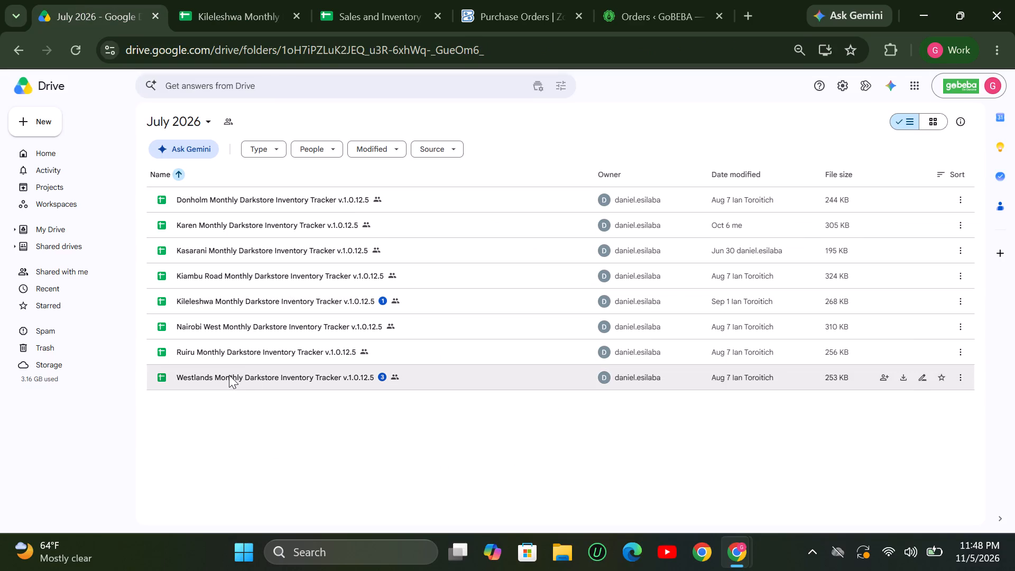
double_click(227, 375)
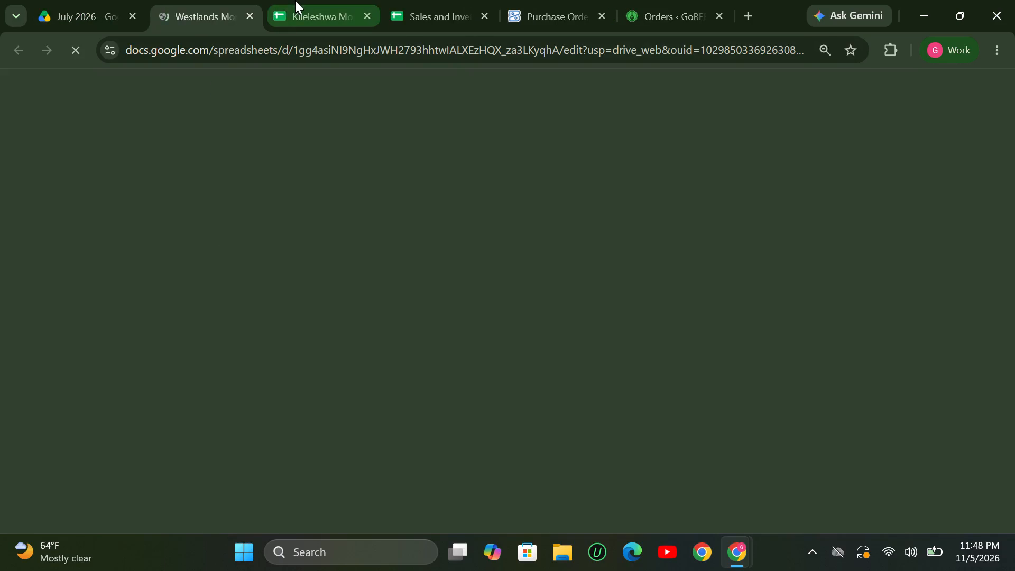
left_click(295, 1)
left_click(190, 7)
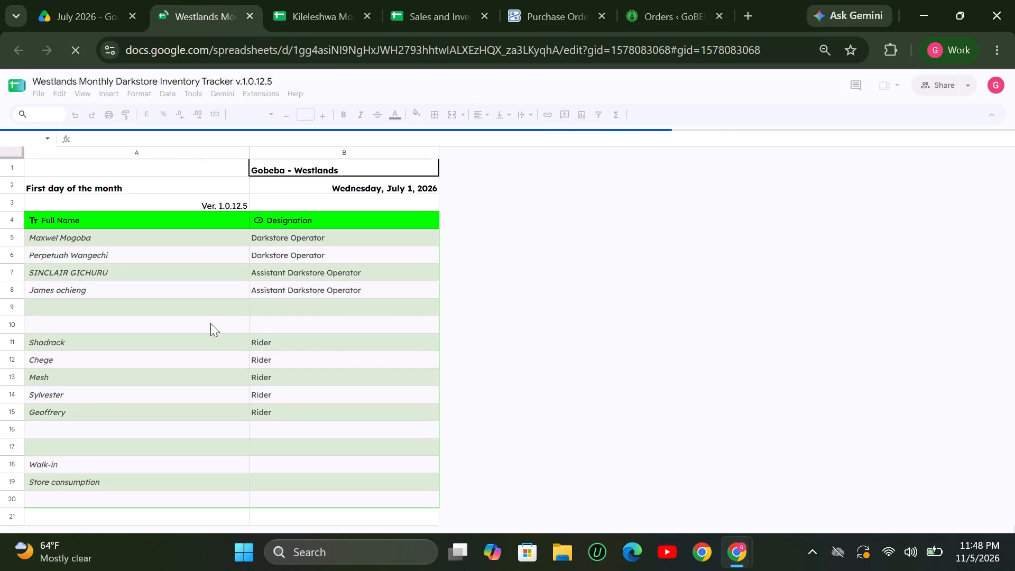
left_click(207, 518)
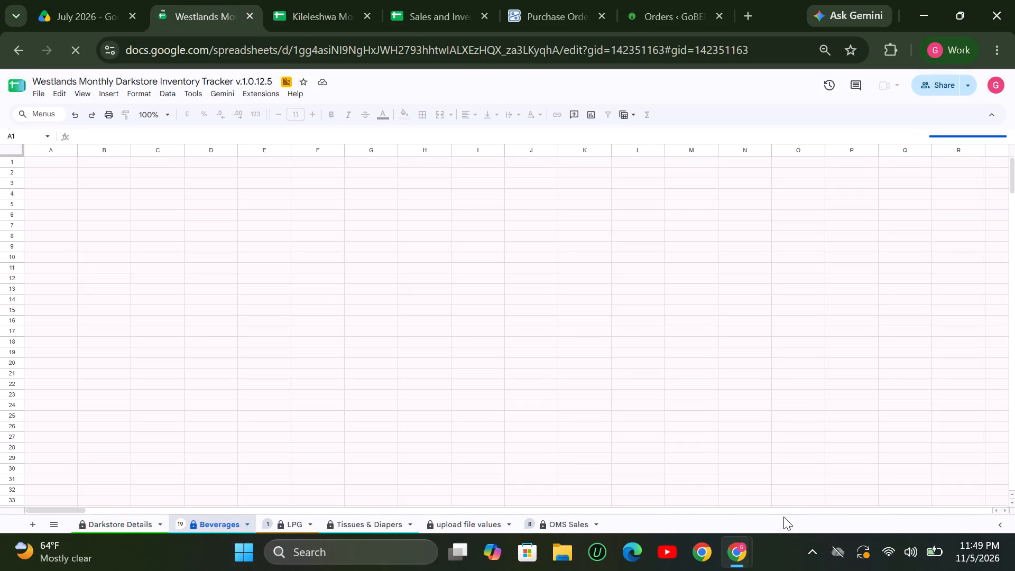
Locate the Friday, July 17, 2026 block on the Westlands Beverages sheet.
triple_click(780, 512)
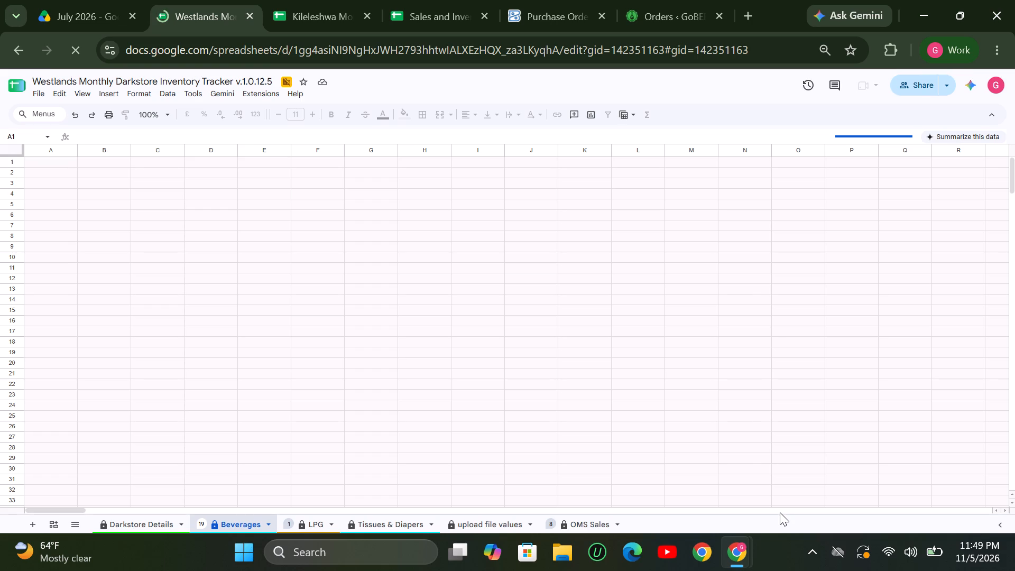
triple_click(780, 512)
triple_click(780, 512)
left_click(780, 512)
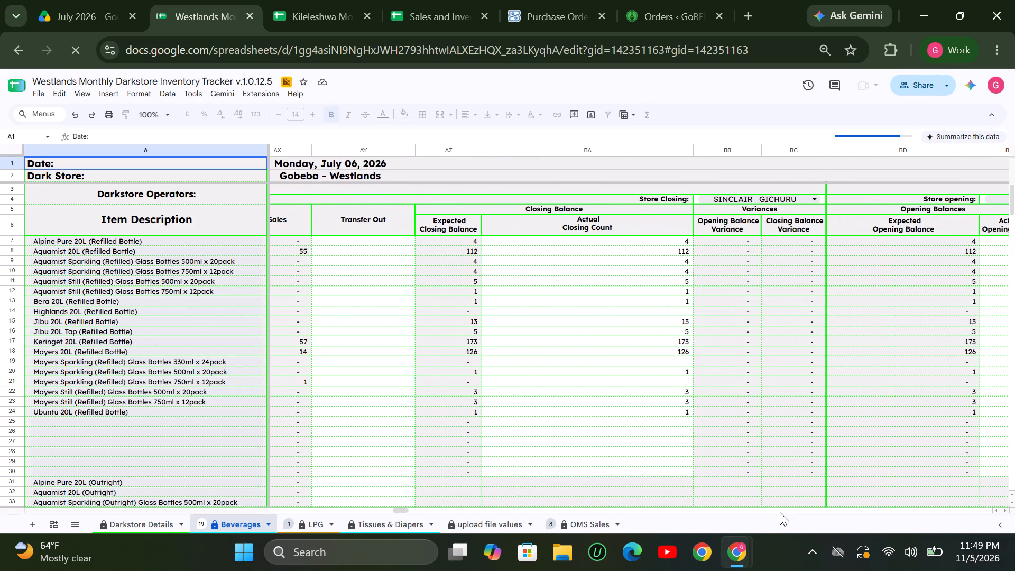
left_click(780, 512)
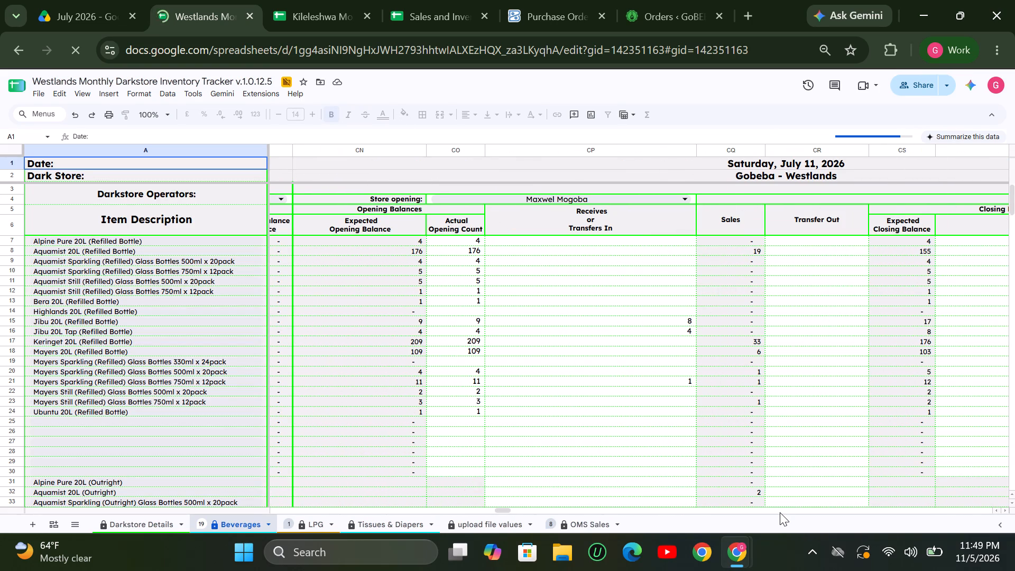
left_click(780, 512)
left_click(780, 512)
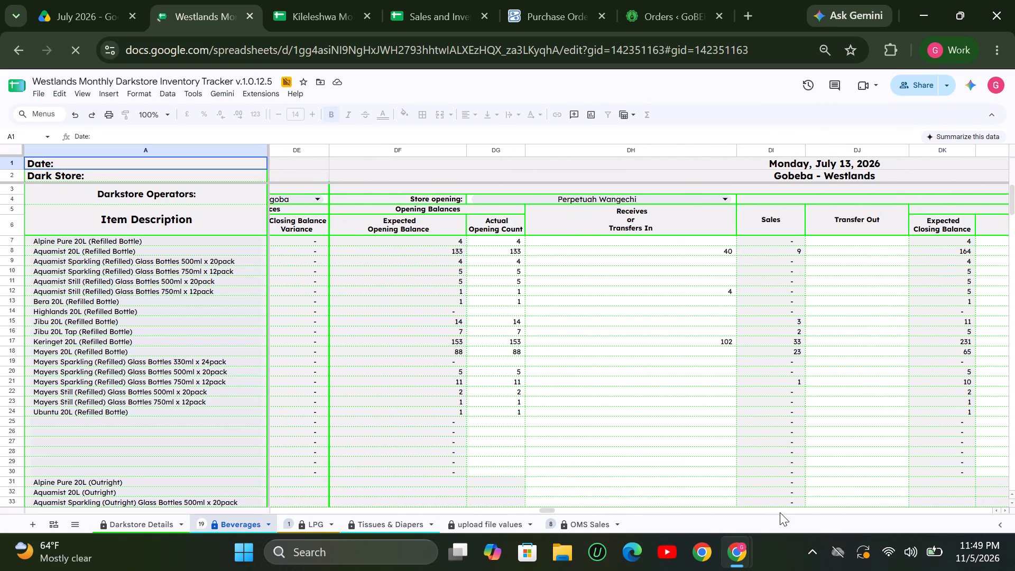
left_click(780, 512)
triple_click(780, 512)
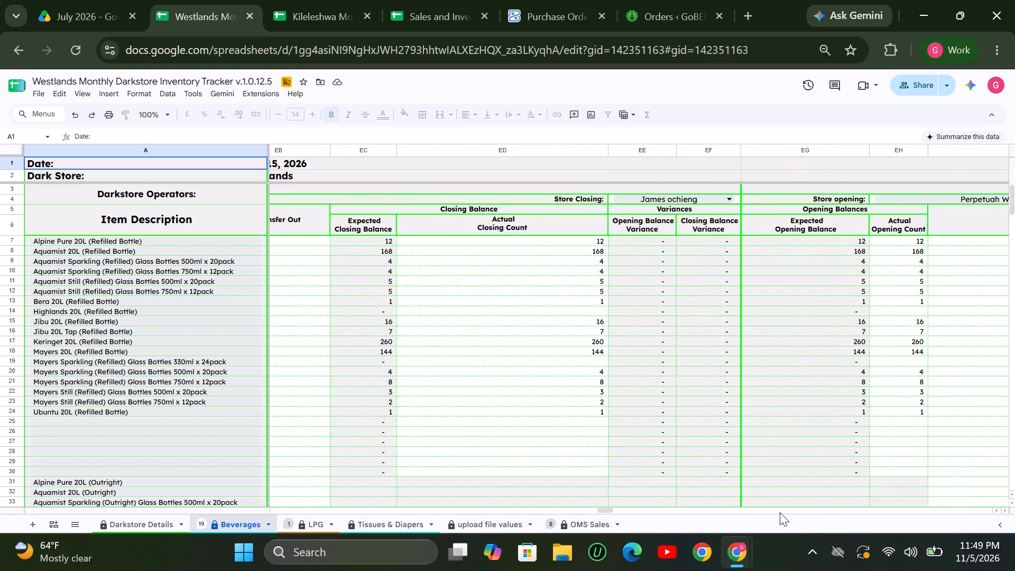
double_click(780, 512)
left_click(780, 512)
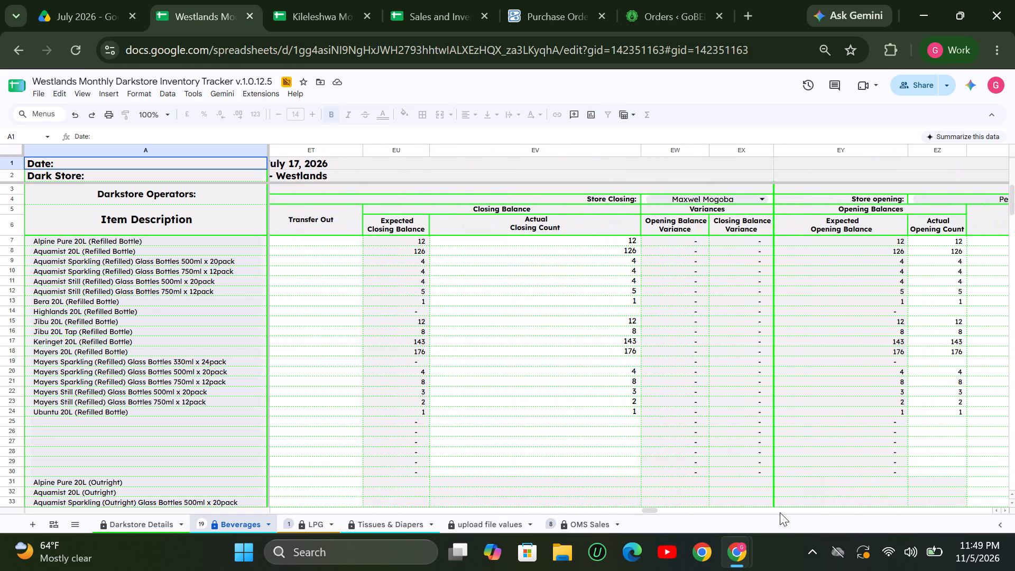
triple_click(996, 510)
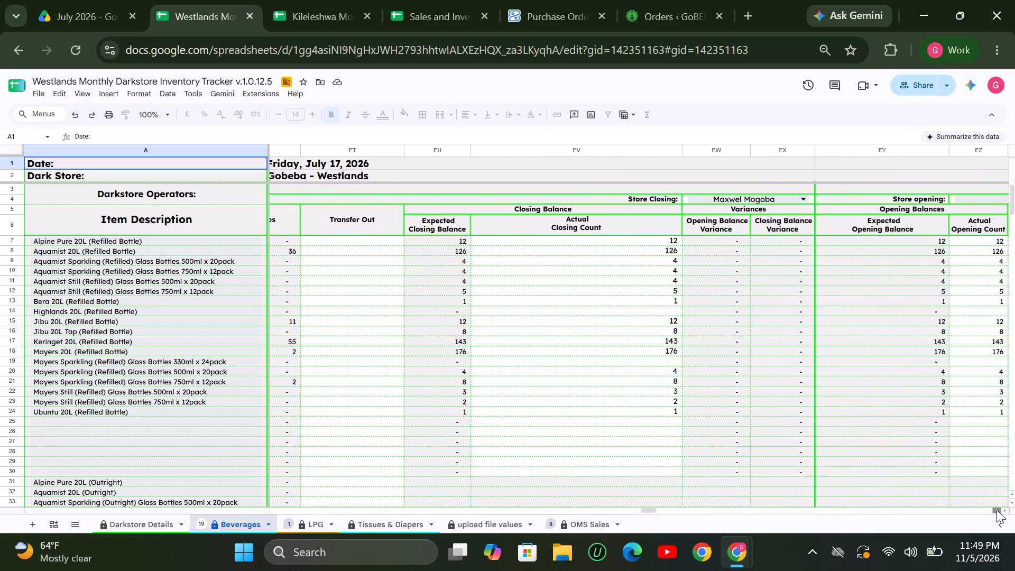
triple_click(996, 510)
triple_click(996, 510)
triple_click(996, 510)
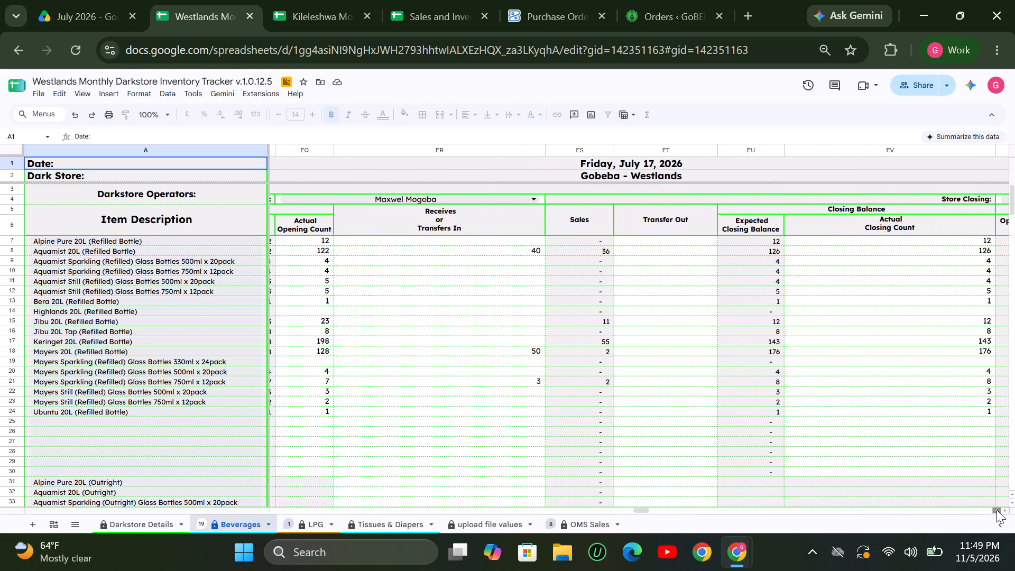
left_click(996, 510)
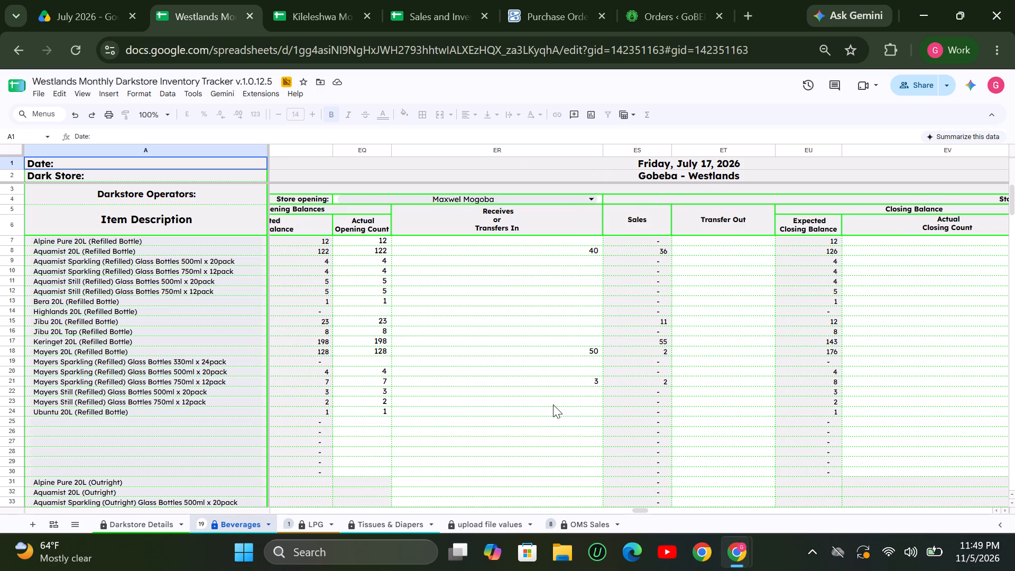
Look through the Westlands July 17 stock rows and order details for entries related to the sparkling and still crate exchange.
scroll(553, 404, "down", 5)
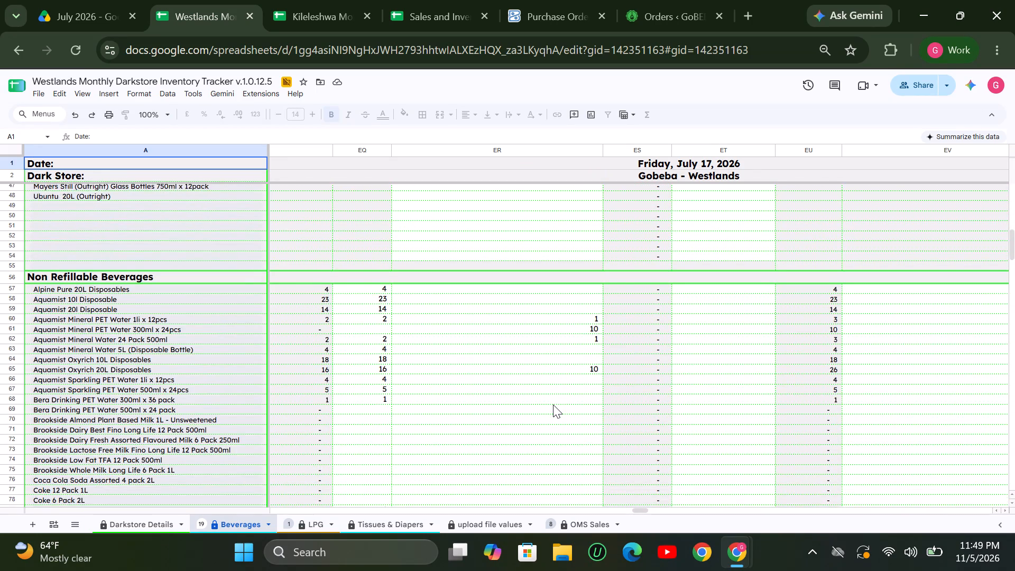
scroll(553, 404, "down", 5)
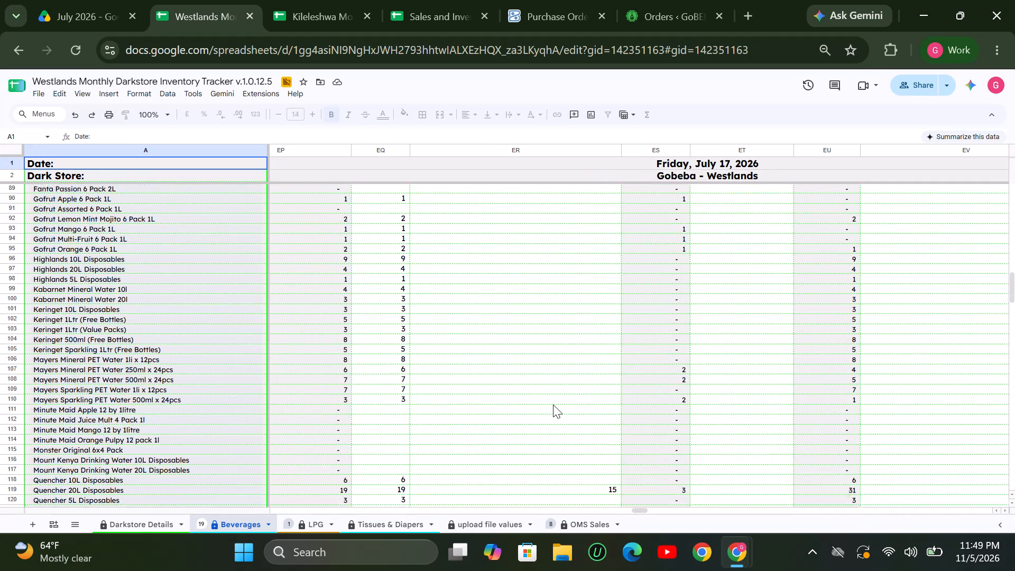
scroll(553, 404, "down", 3)
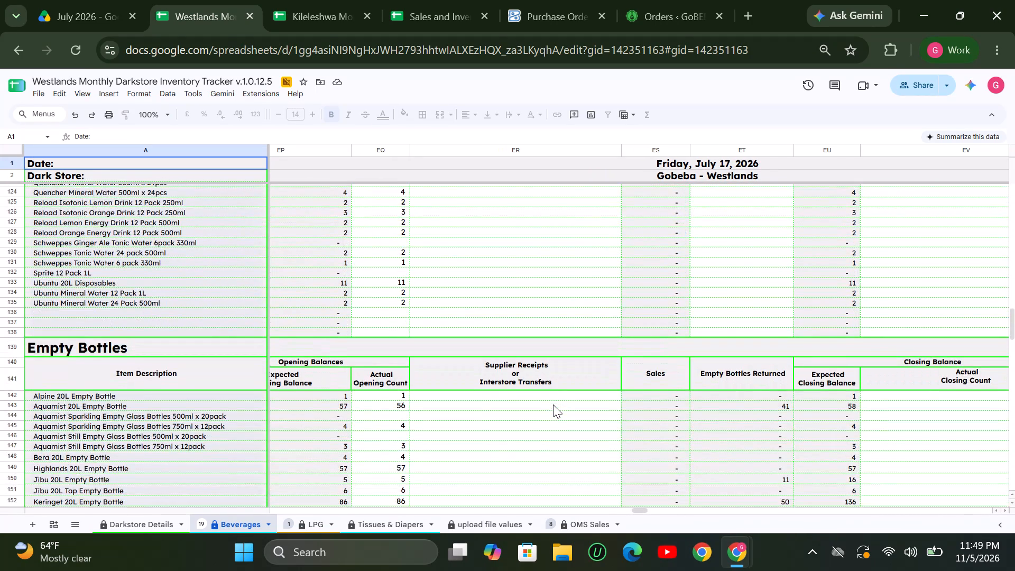
scroll(553, 404, "down", 5)
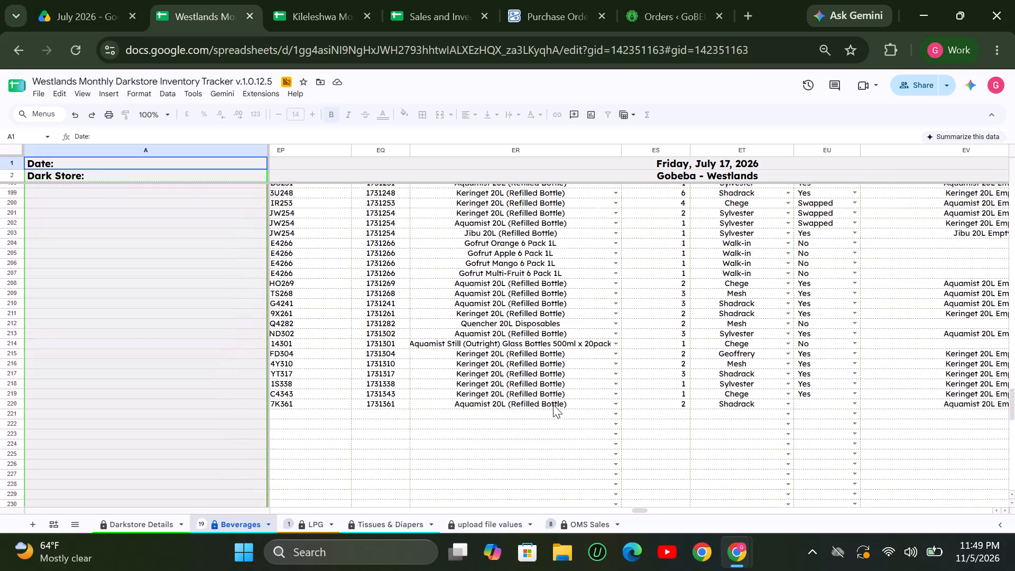
scroll(553, 404, "down", 1)
Check the July 17 sales and transfers of Aquamist glass-bottle crates, selecting the Transfer Out cell for Aquamist Still (Outright) 500ml x 20pack.
scroll(553, 404, "up", 3)
scroll(553, 404, "right", 1)
scroll(553, 404, "up", 1)
scroll(553, 404, "down", 1)
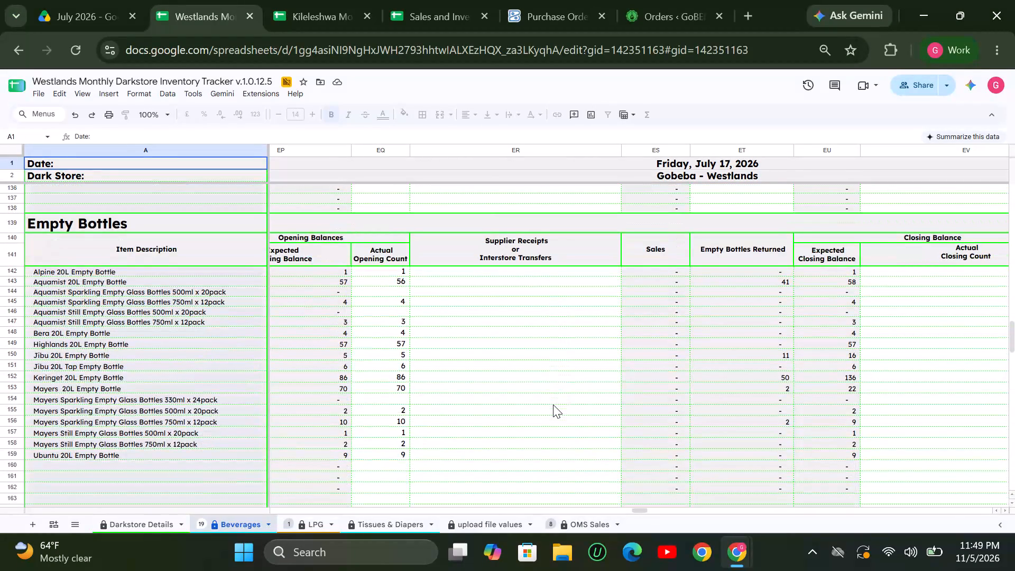
scroll(553, 404, "up", 2)
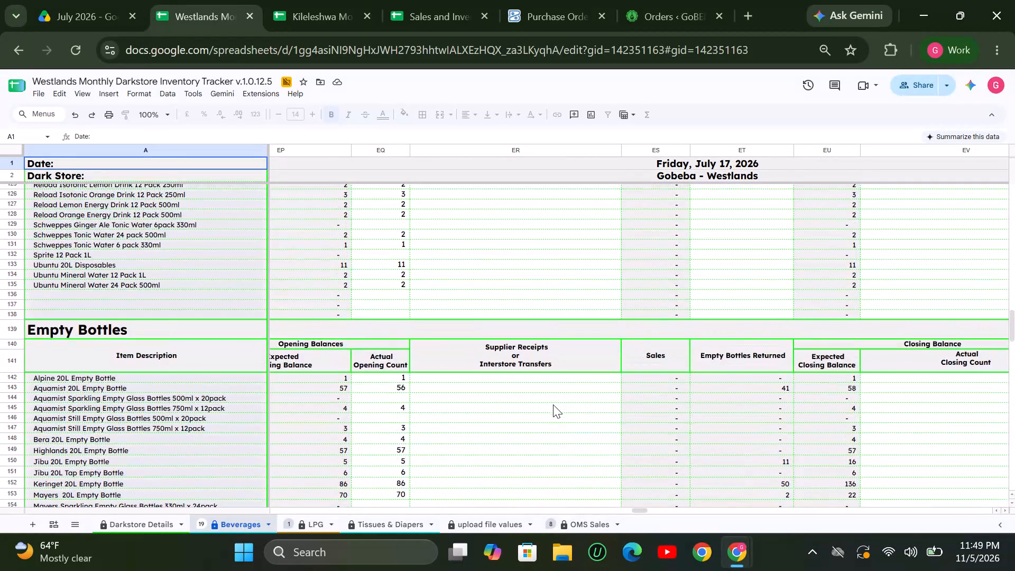
scroll(553, 404, "up", 5)
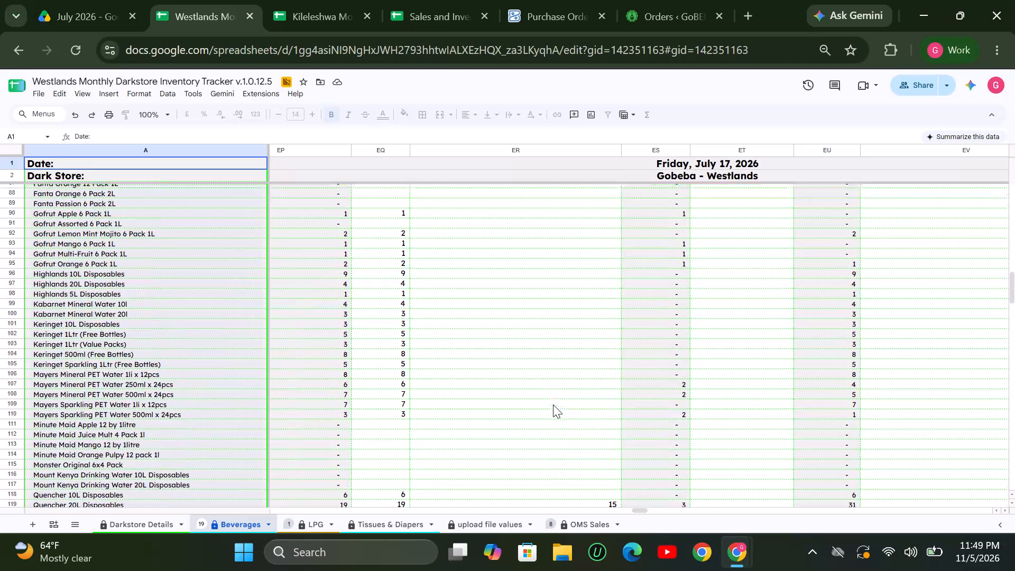
scroll(553, 404, "up", 6)
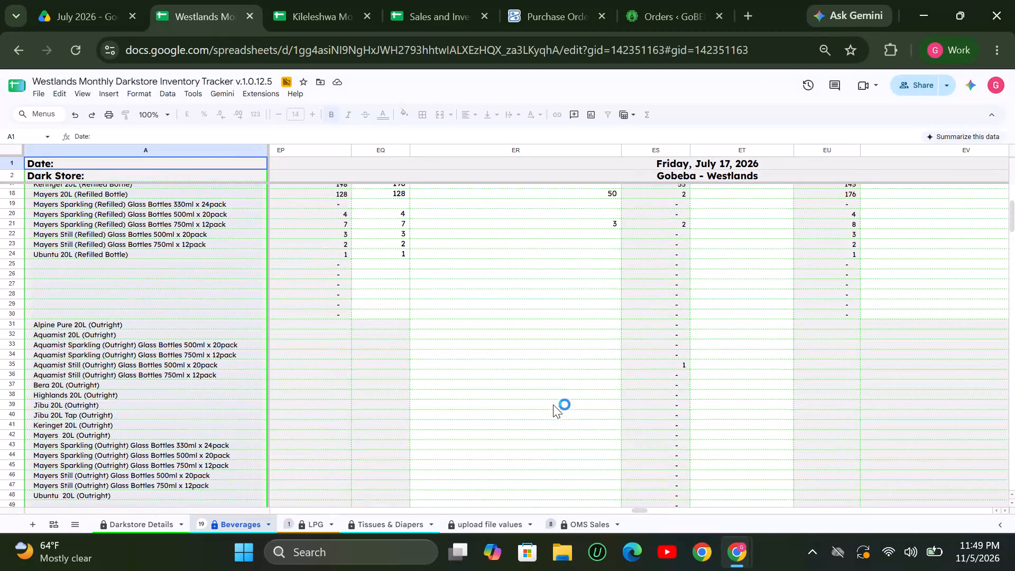
left_click(695, 365)
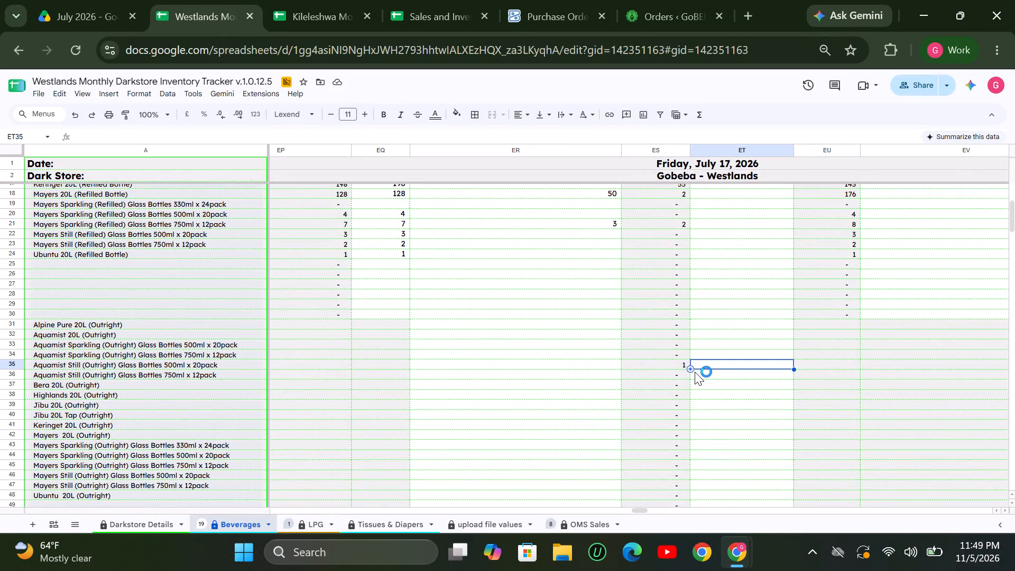
scroll(536, 343, "up", 1)
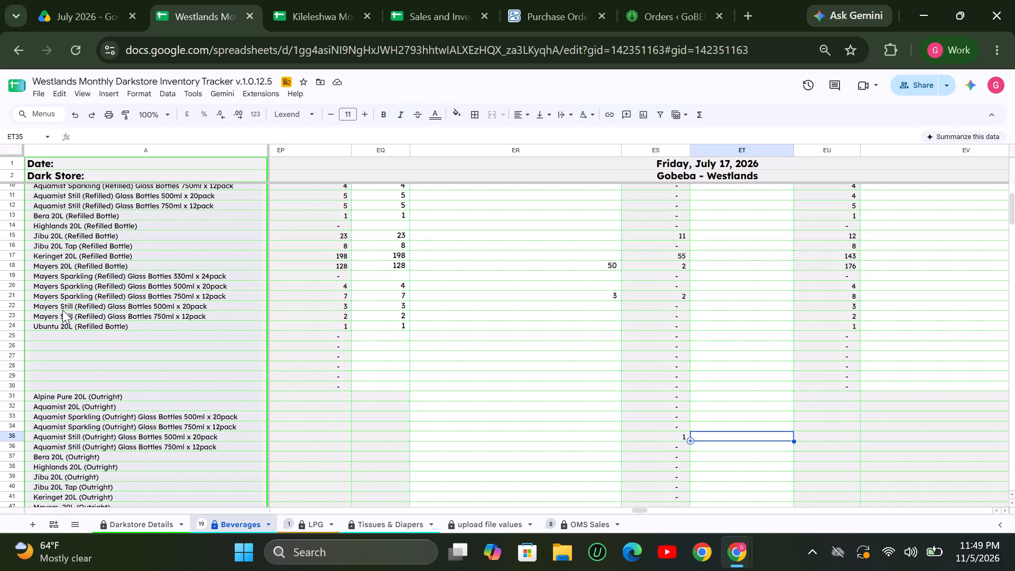
scroll(224, 269, "up", 1)
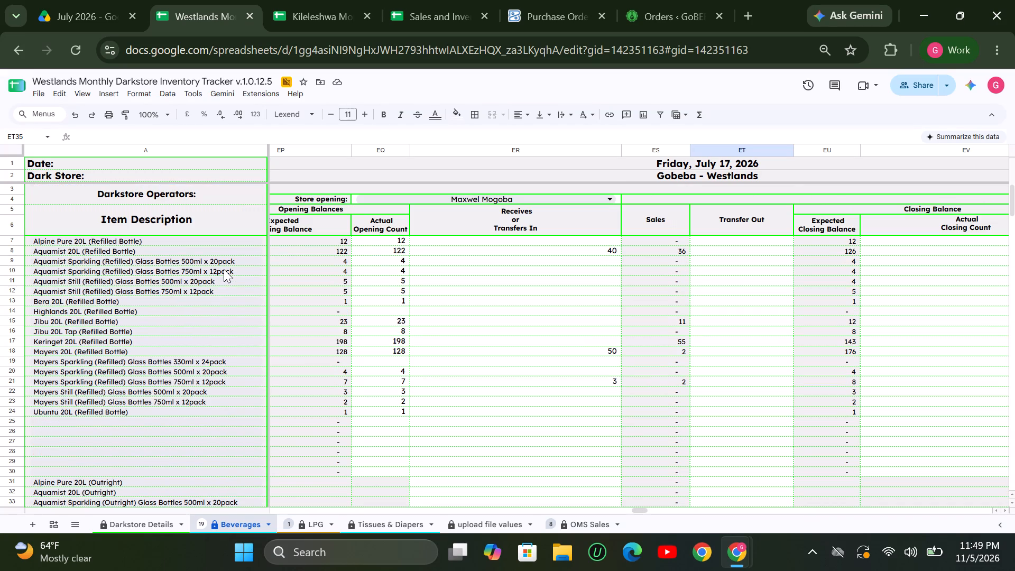
scroll(224, 269, "up", 1)
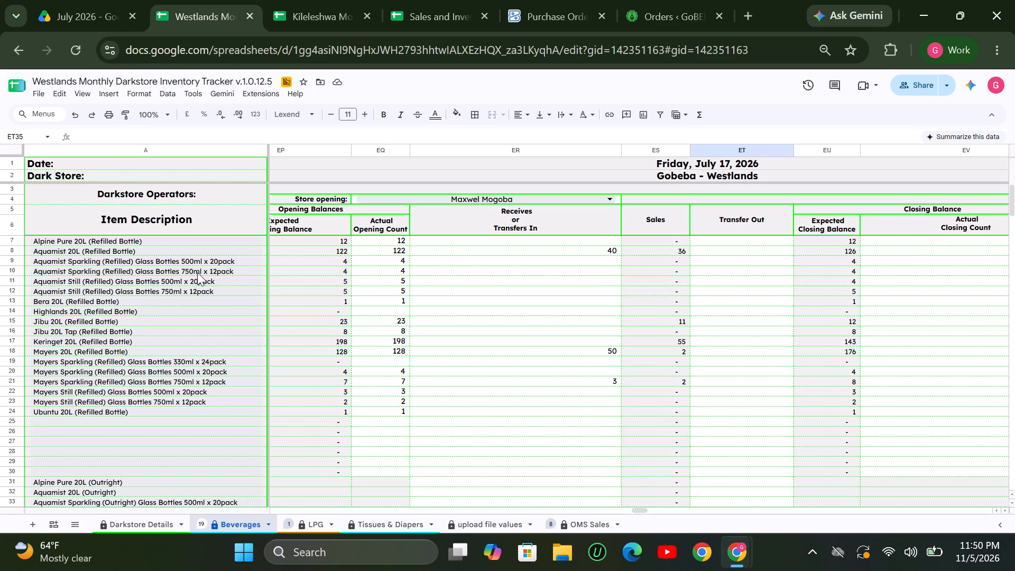
Recheck the Westlands July 17 stock rows and order details for the Aquamist Sparkling and Still glass-bottle crate exchange.
scroll(457, 394, "down", 2)
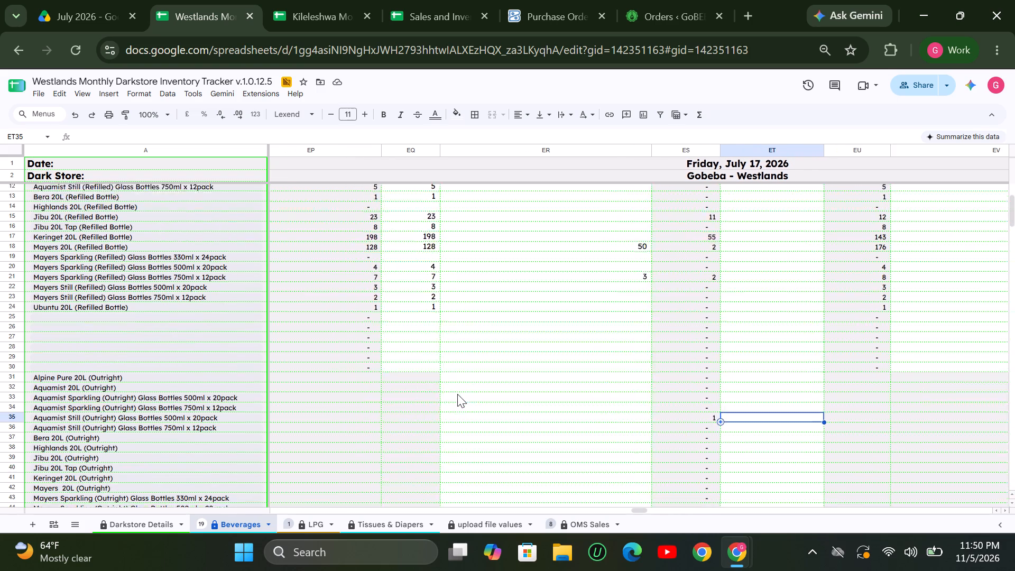
scroll(457, 394, "down", 2)
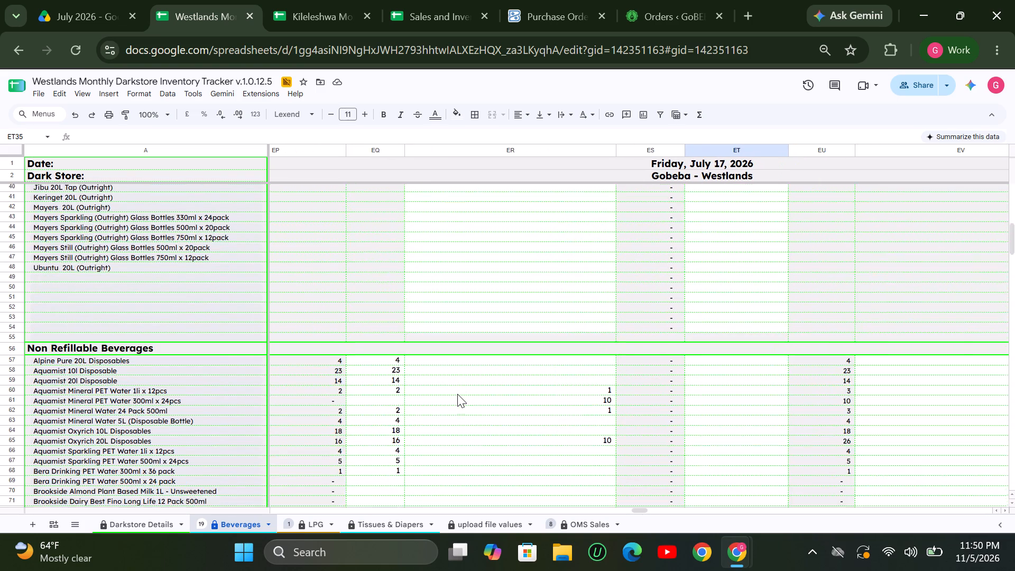
scroll(457, 394, "down", 3)
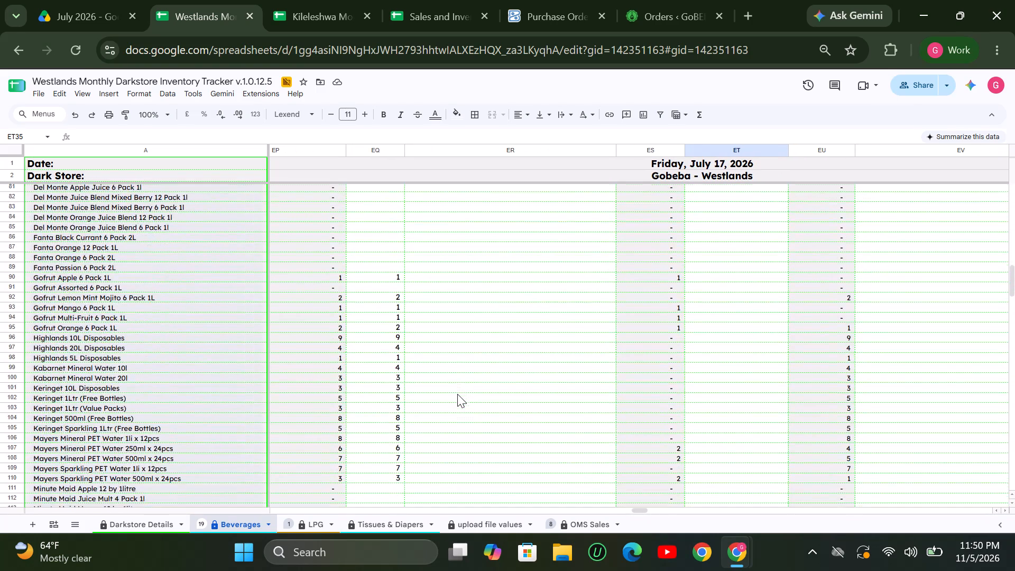
scroll(457, 394, "down", 4)
scroll(457, 394, "up", 2)
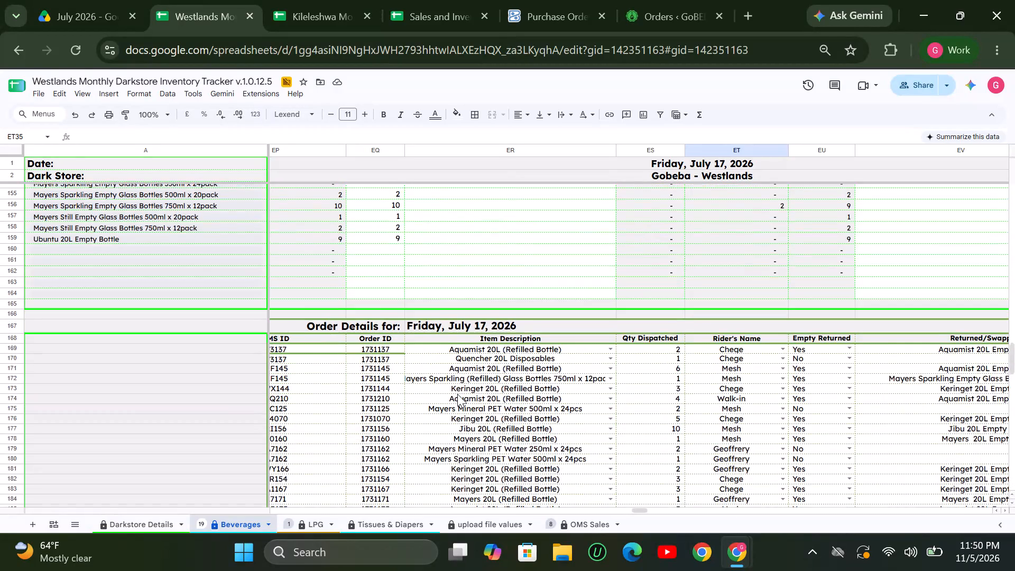
scroll(457, 394, "up", 2)
scroll(457, 394, "down", 1)
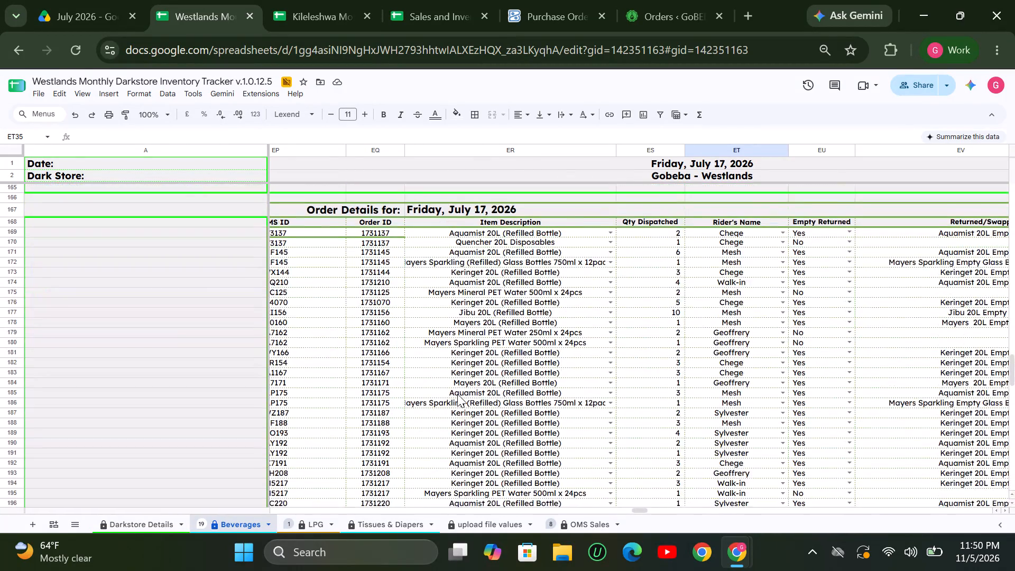
scroll(457, 394, "down", 3)
scroll(457, 394, "up", 2)
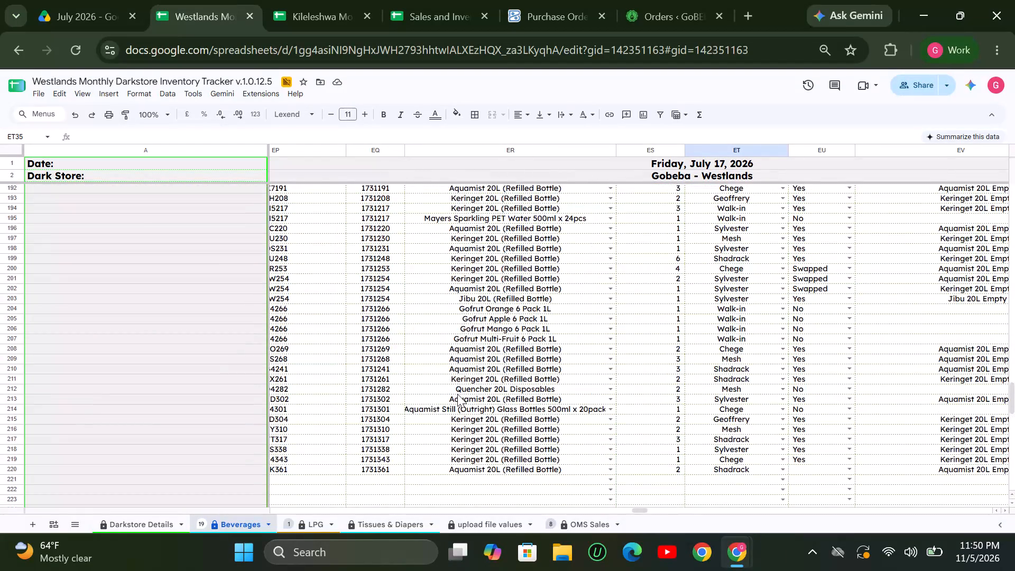
scroll(457, 394, "up", 7)
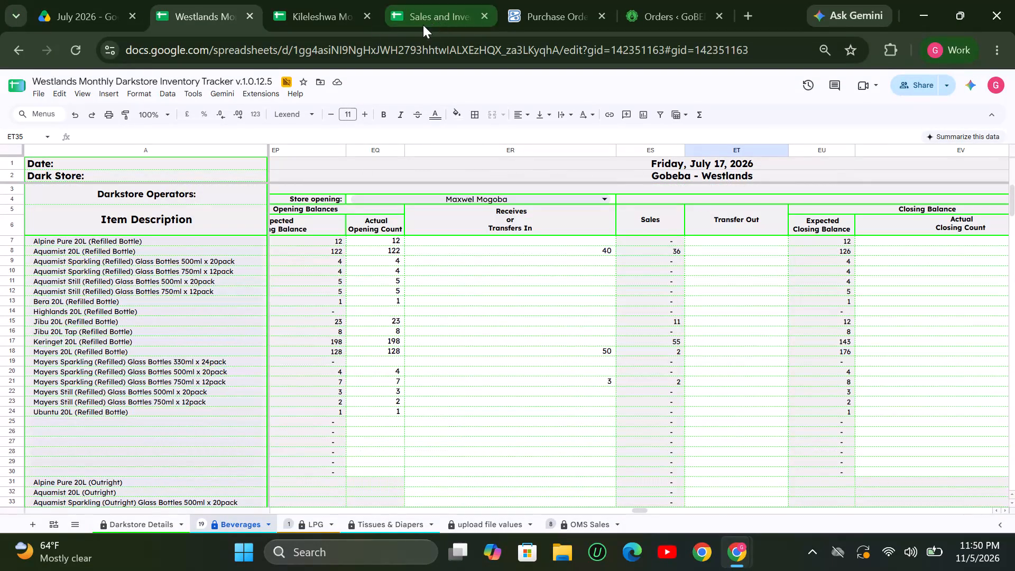
Switch back to the Kileleshwa tracker and examine the July 17 refilled and outright Aquamist glass-bottle rows for sales and transfers.
left_click(312, 14)
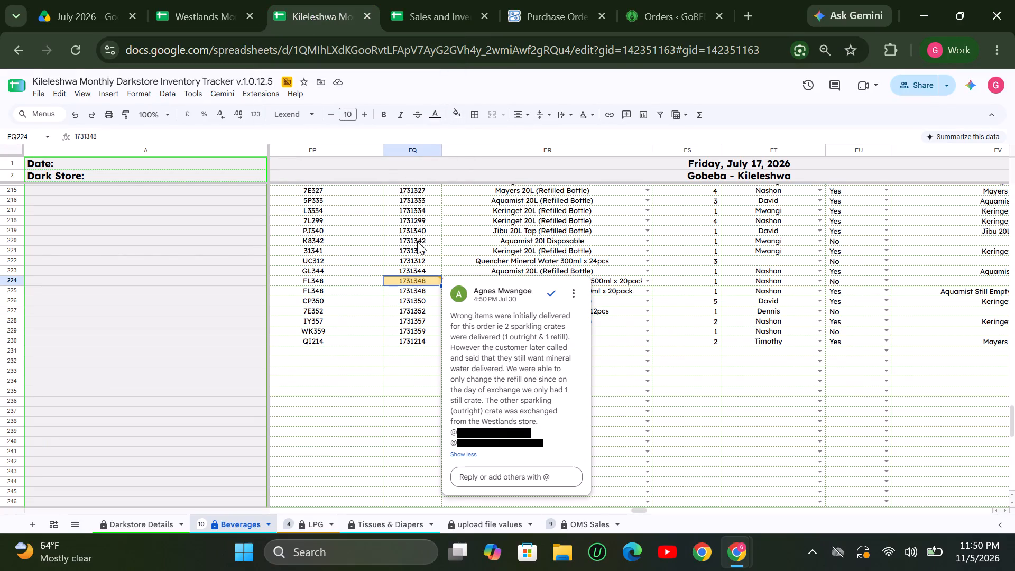
scroll(417, 241, "up", 12)
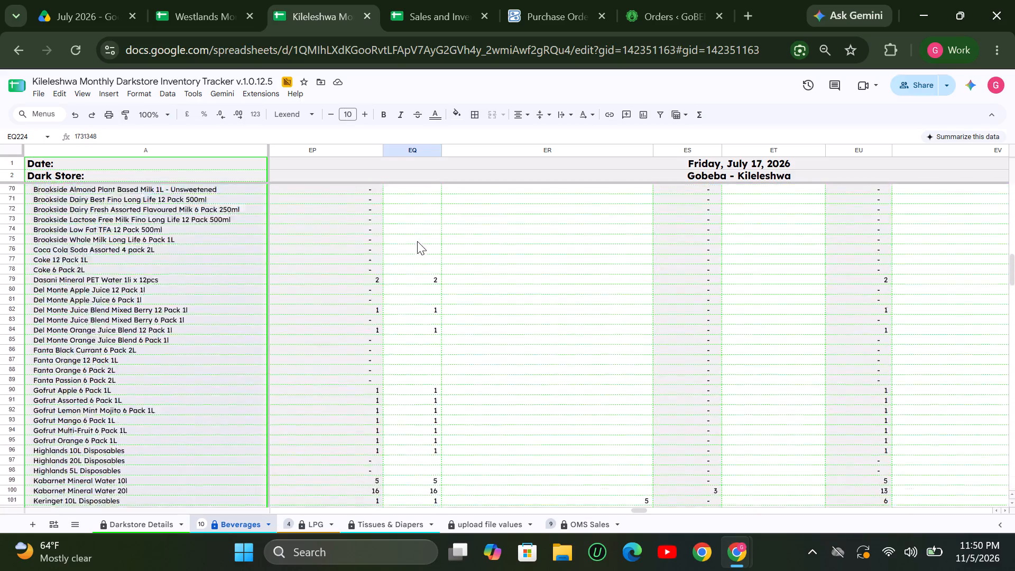
scroll(417, 241, "up", 6)
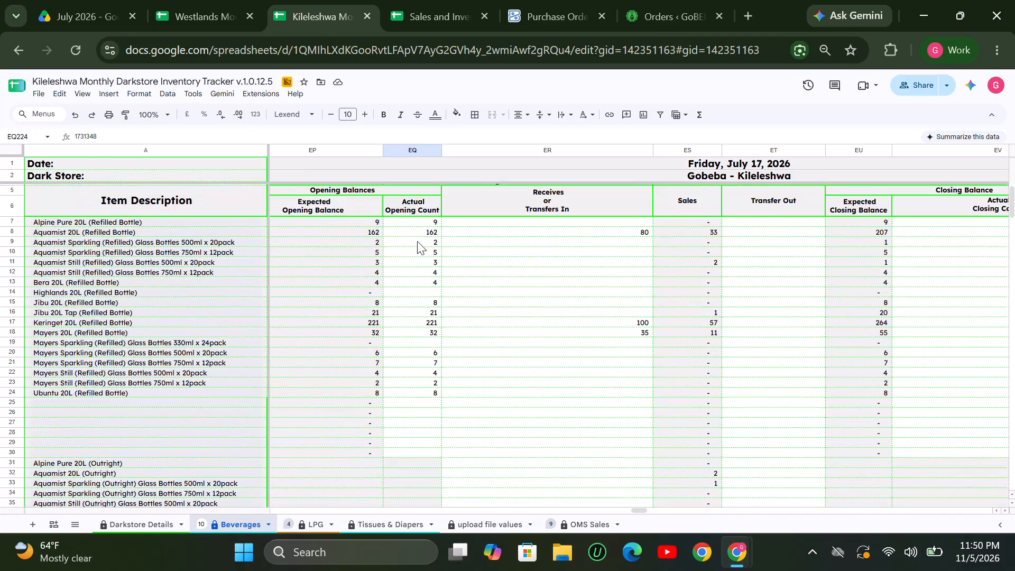
scroll(417, 241, "down", 4)
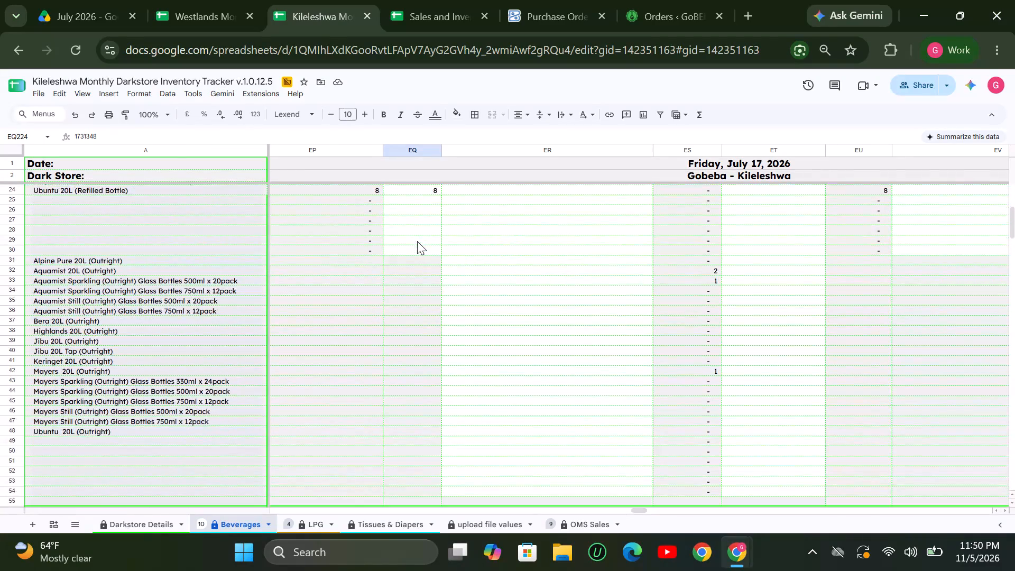
scroll(417, 241, "down", 5)
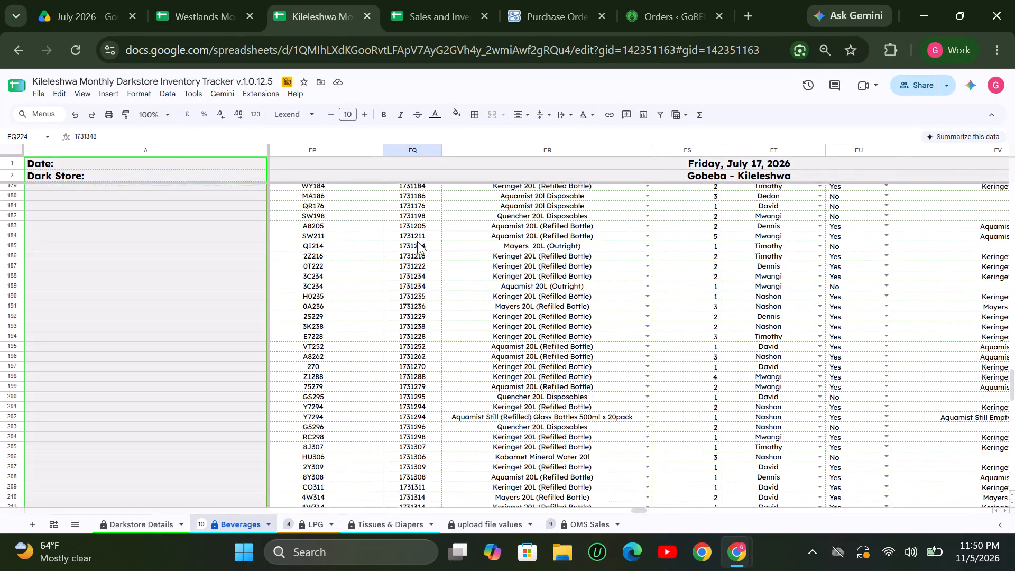
scroll(417, 241, "down", 3)
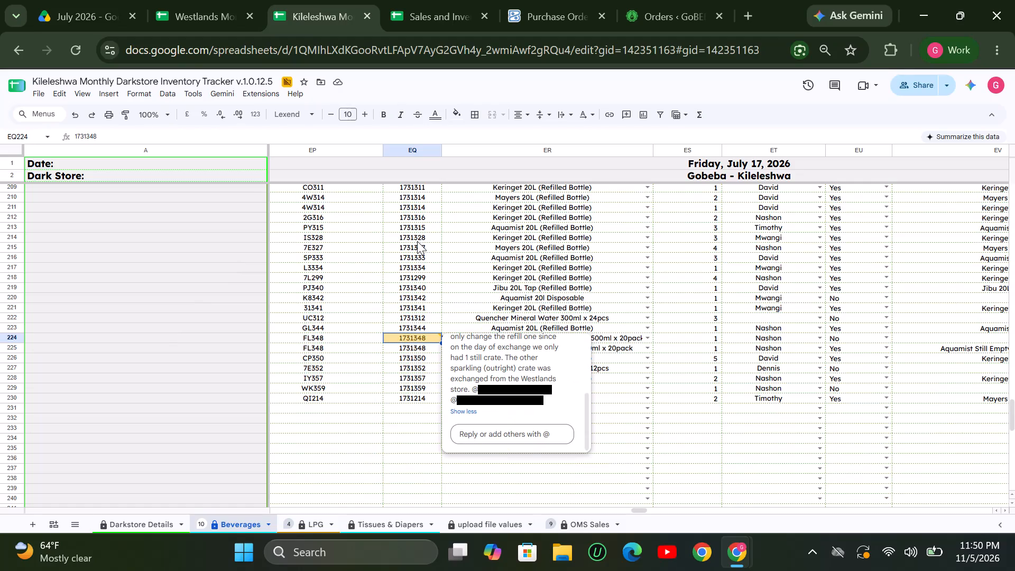
scroll(623, 331, "down", 1)
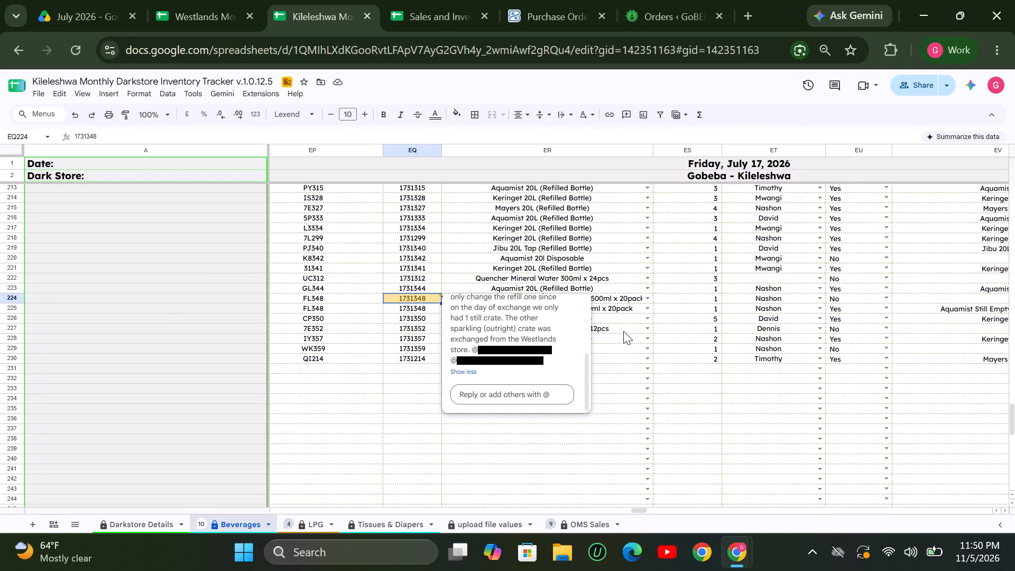
left_click(622, 342)
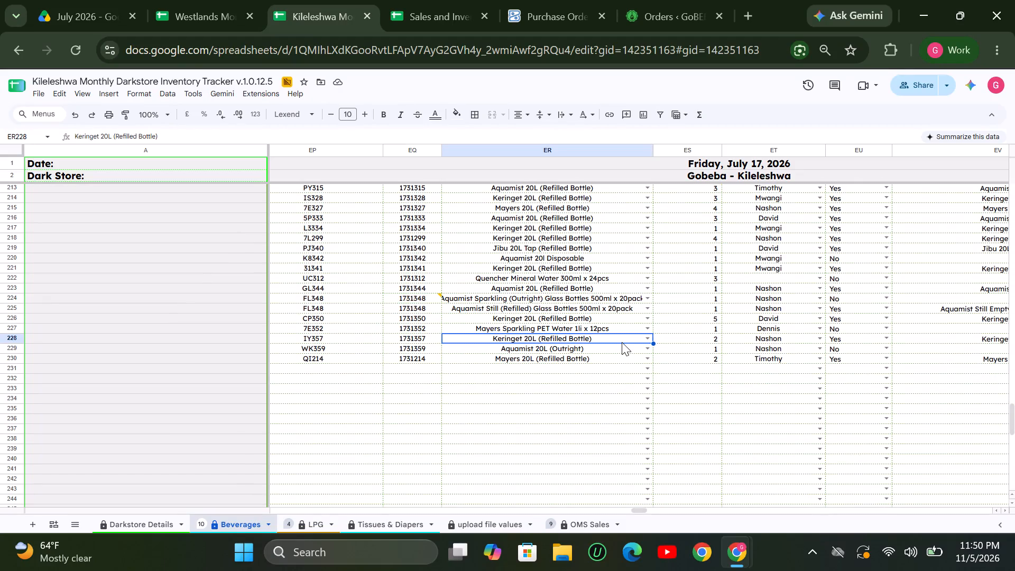
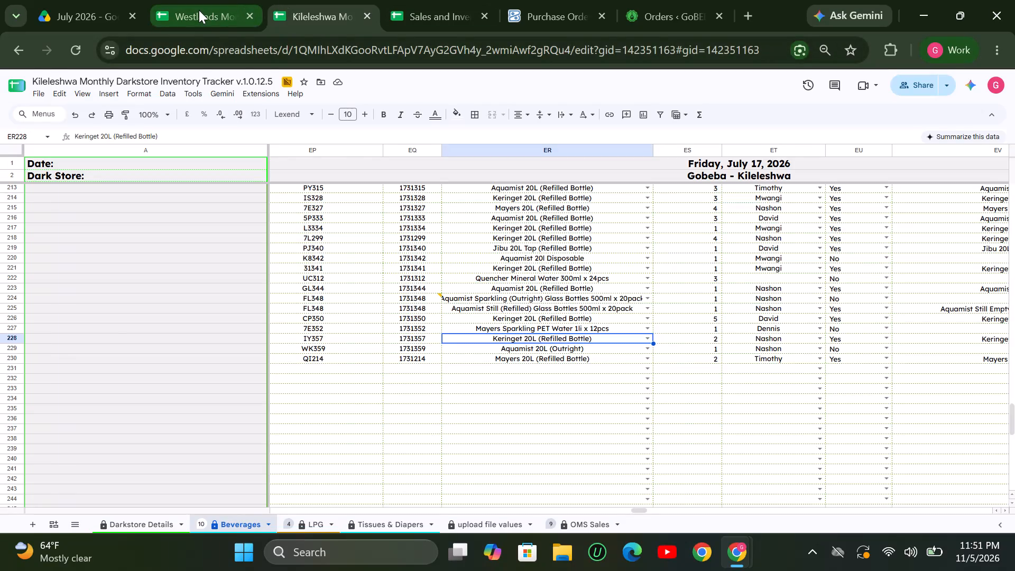
Switch to the Westlands tracker and review the July 17 refilled, outright and non-refillable beverage rows down to the order details.
left_click(193, 10)
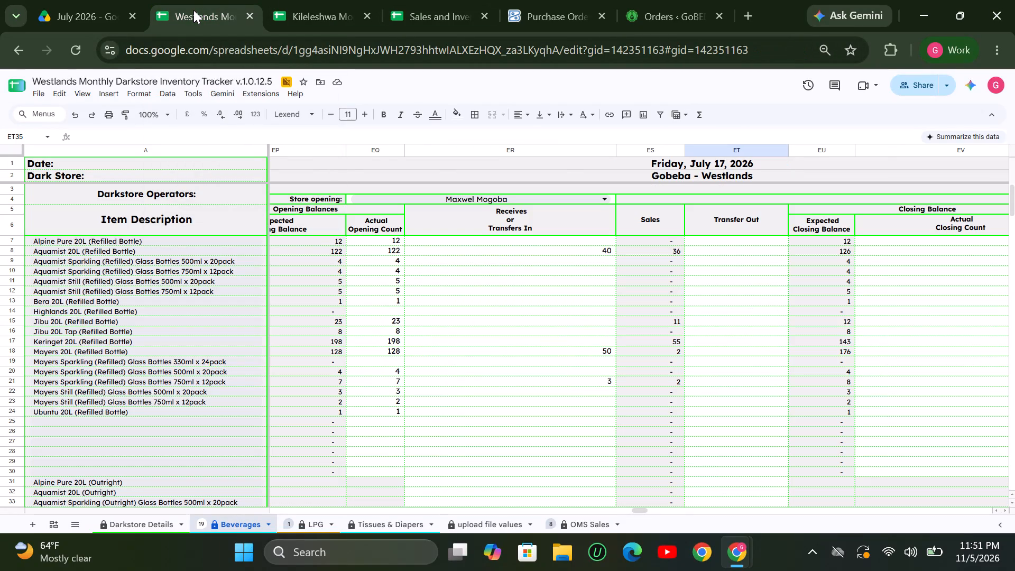
scroll(446, 370, "down", 3)
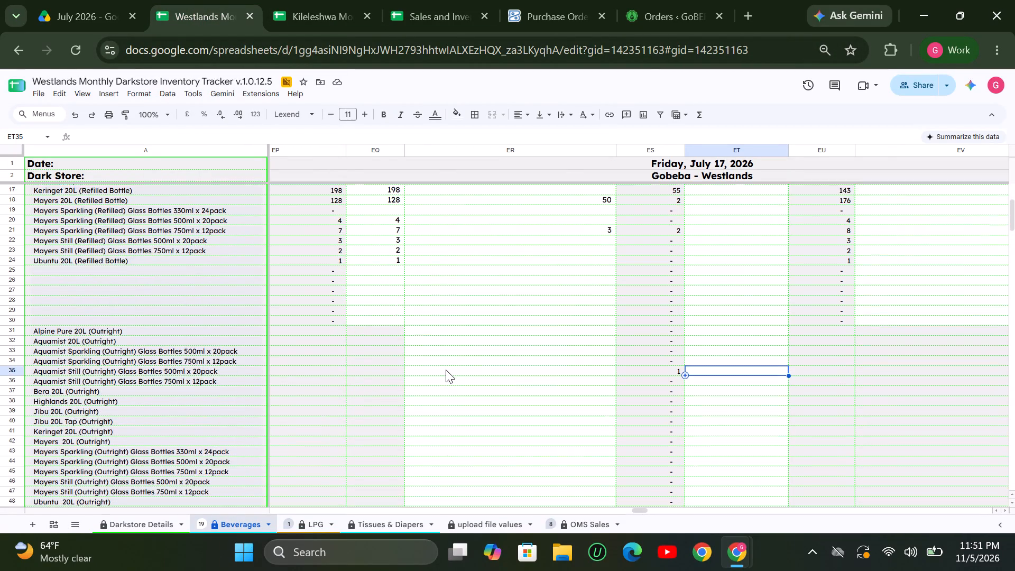
scroll(446, 370, "down", 1)
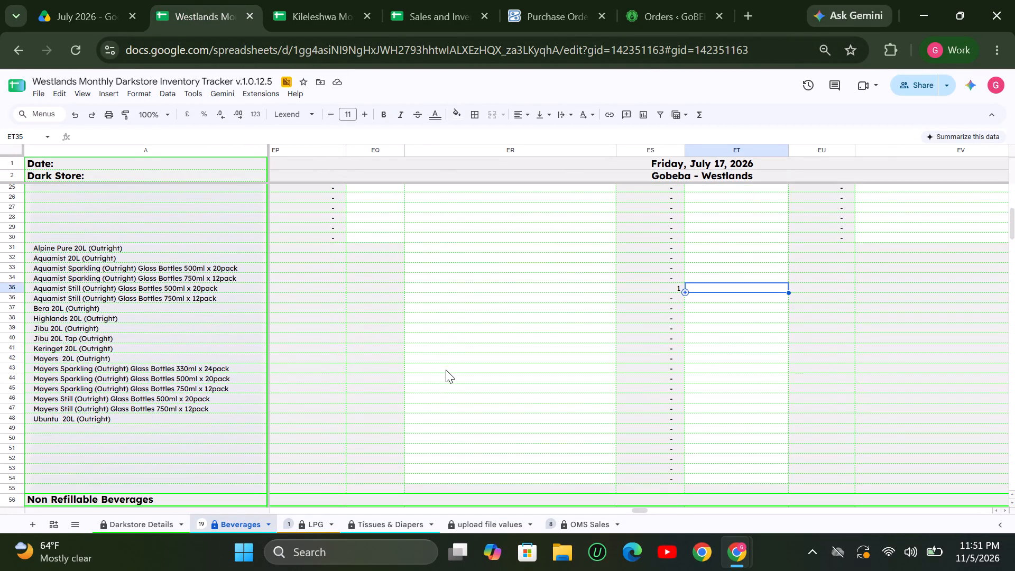
scroll(446, 370, "down", 6)
scroll(446, 370, "up", 1)
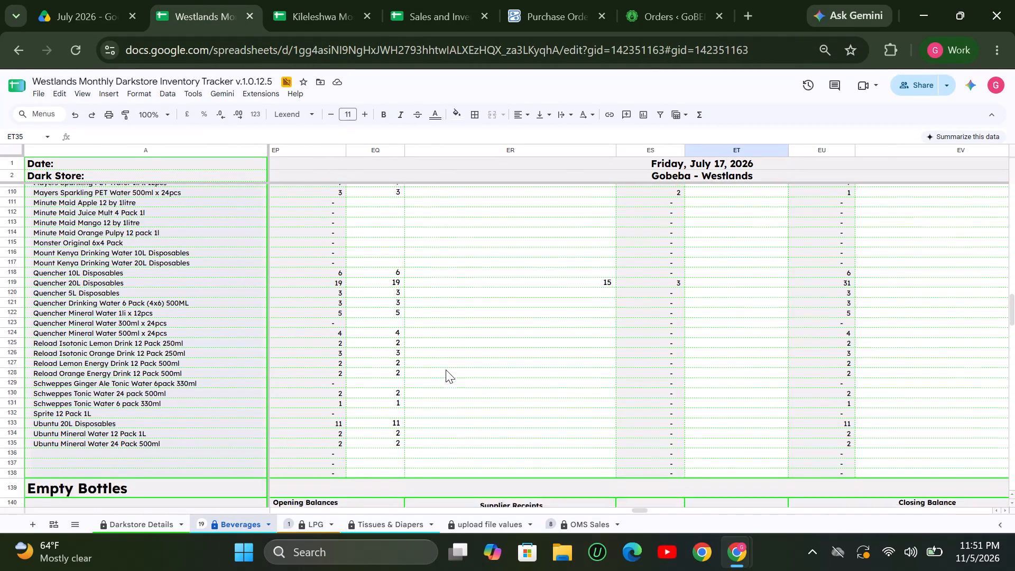
scroll(446, 370, "up", 7)
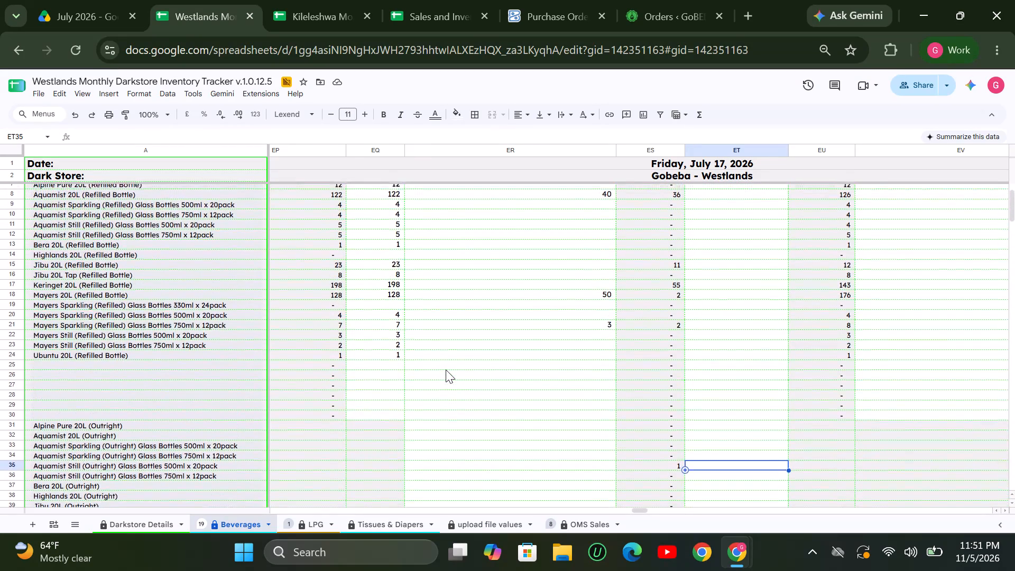
scroll(446, 370, "down", 10)
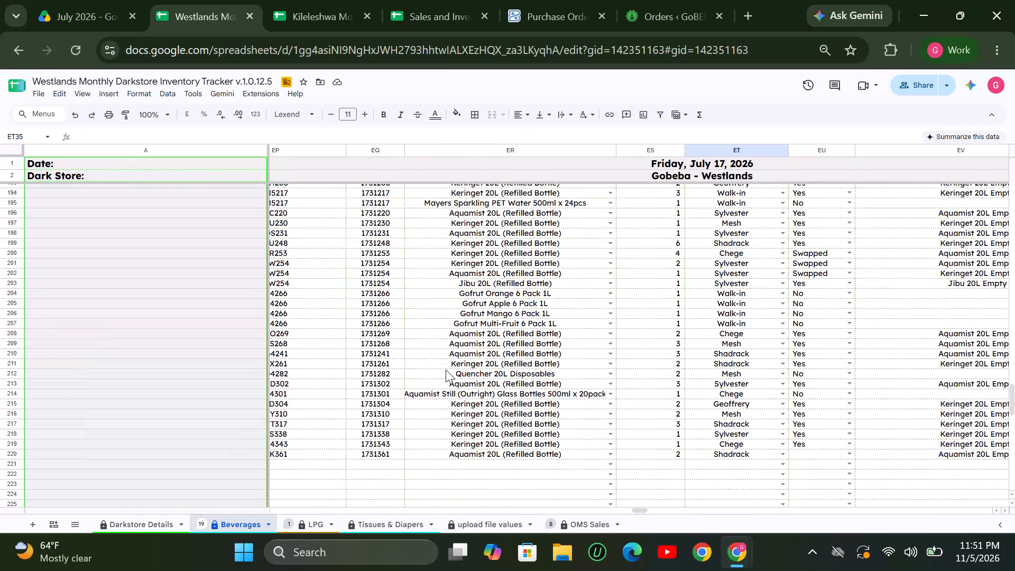
Look back through the Westlands July 17 order details and Empty Bottles section for the Aquamist glass-bottle exchange.
scroll(446, 370, "up", 3)
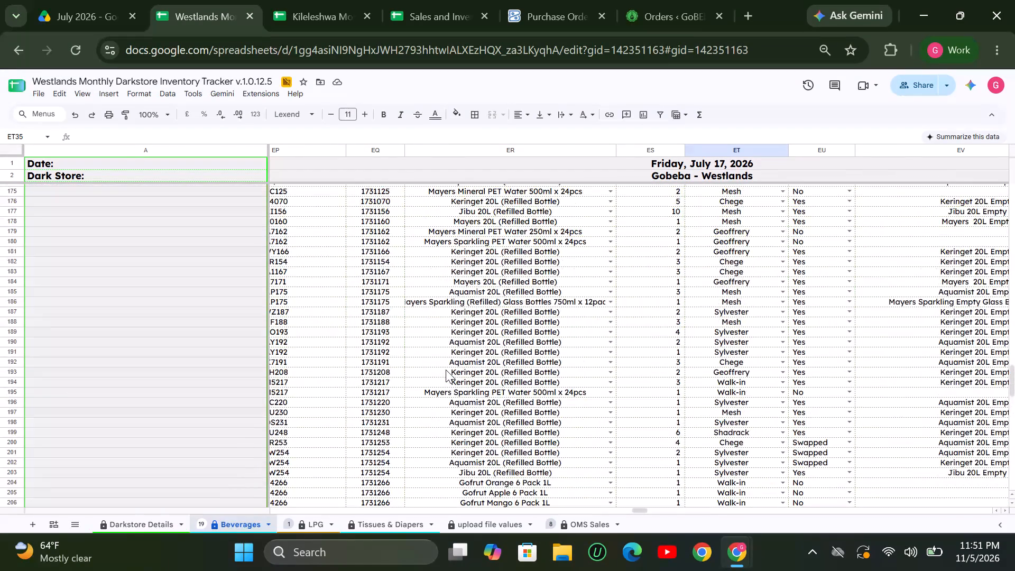
scroll(446, 370, "up", 2)
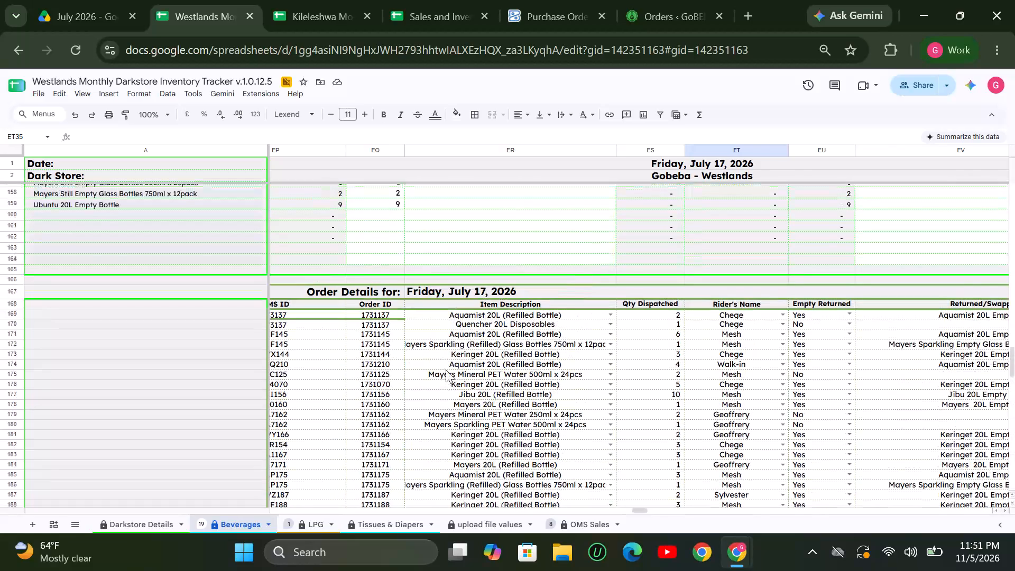
scroll(446, 370, "up", 5)
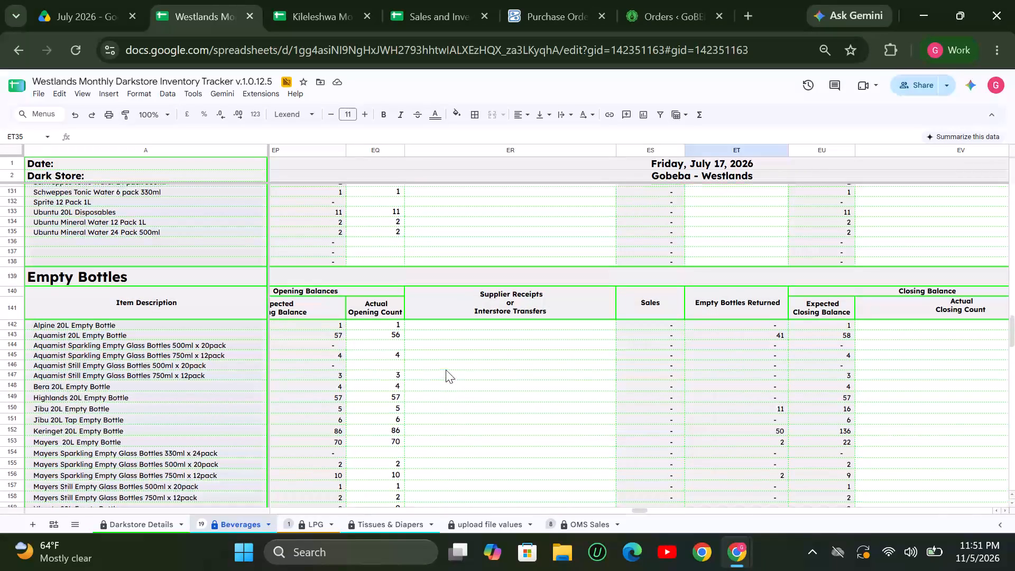
scroll(446, 370, "up", 1)
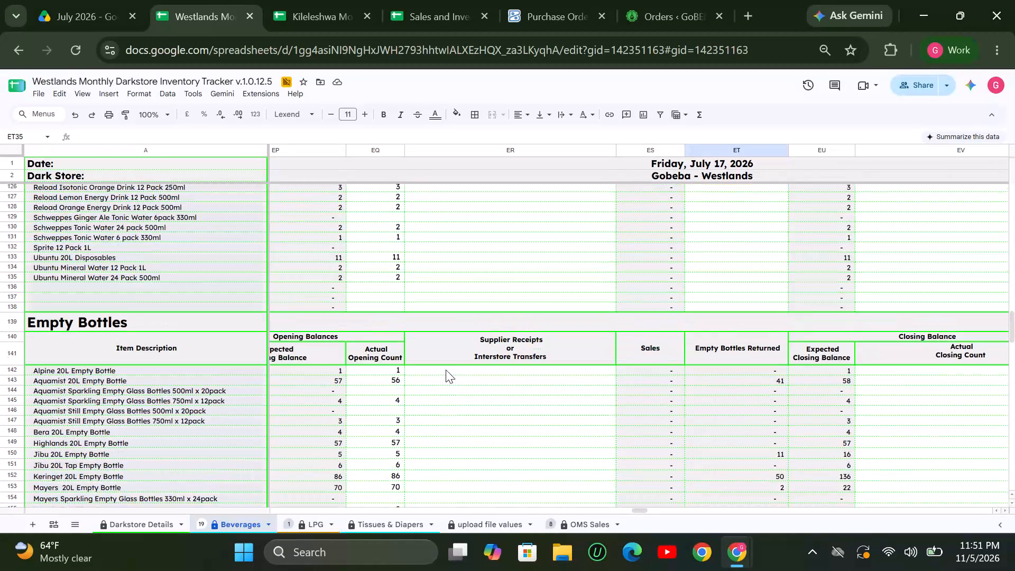
scroll(446, 370, "up", 1)
scroll(446, 370, "down", 4)
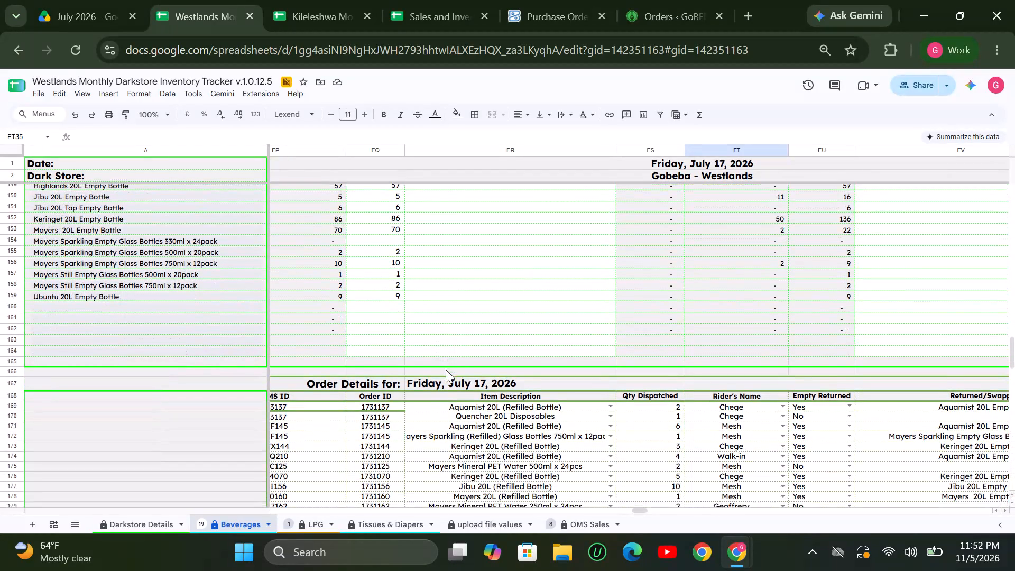
Return to the Kileleshwa tracker, browse all comments, and open the July 28 one at IO82 about two 6-pack 1l pieces.
left_click(302, 12)
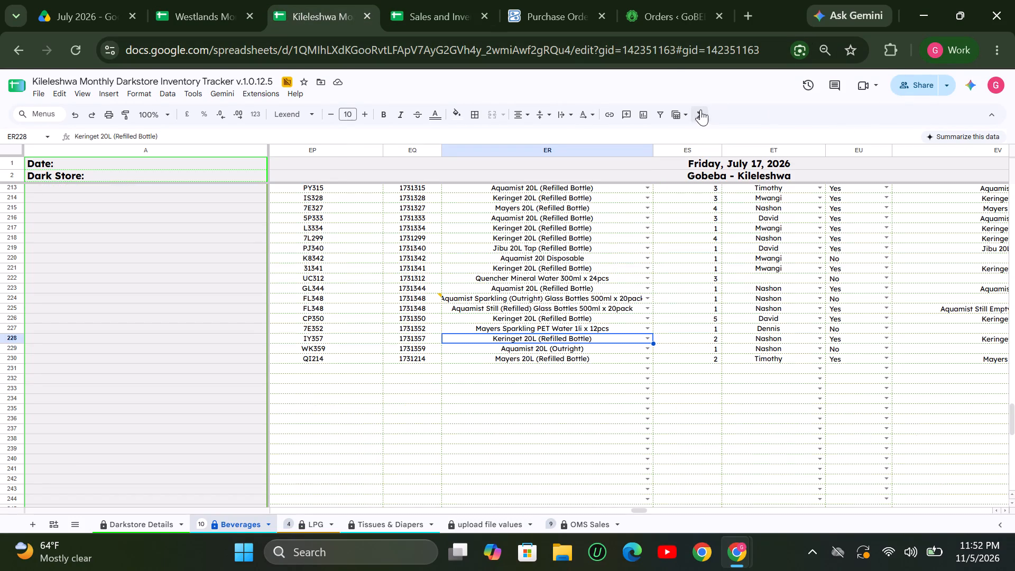
left_click(831, 85)
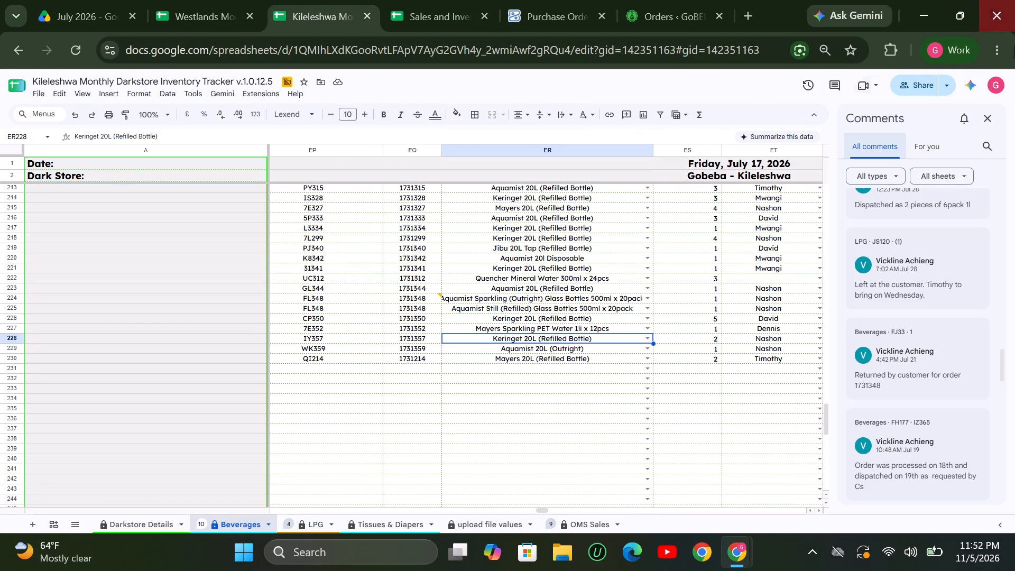
scroll(936, 302, "up", 3)
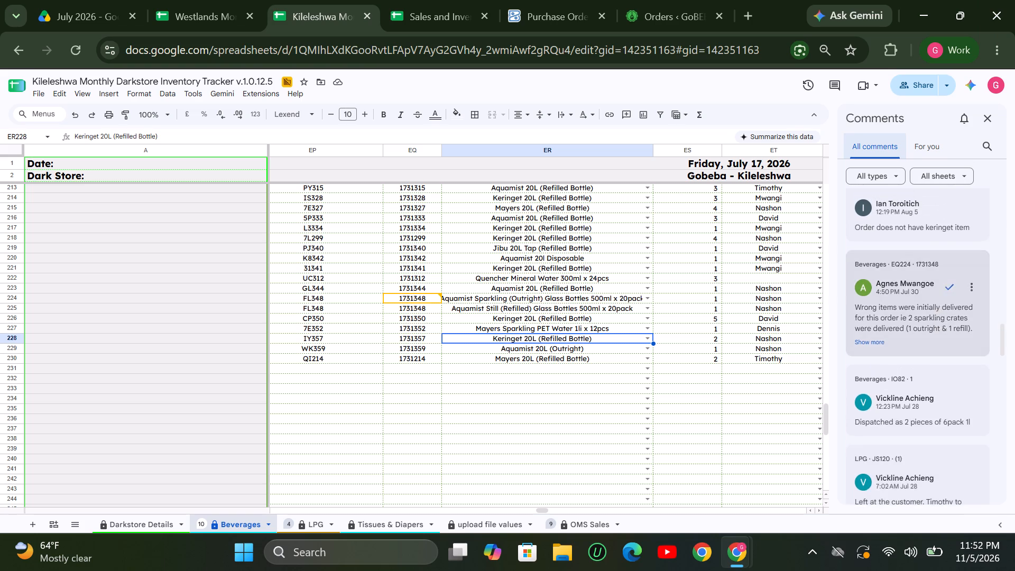
scroll(936, 302, "up", 1)
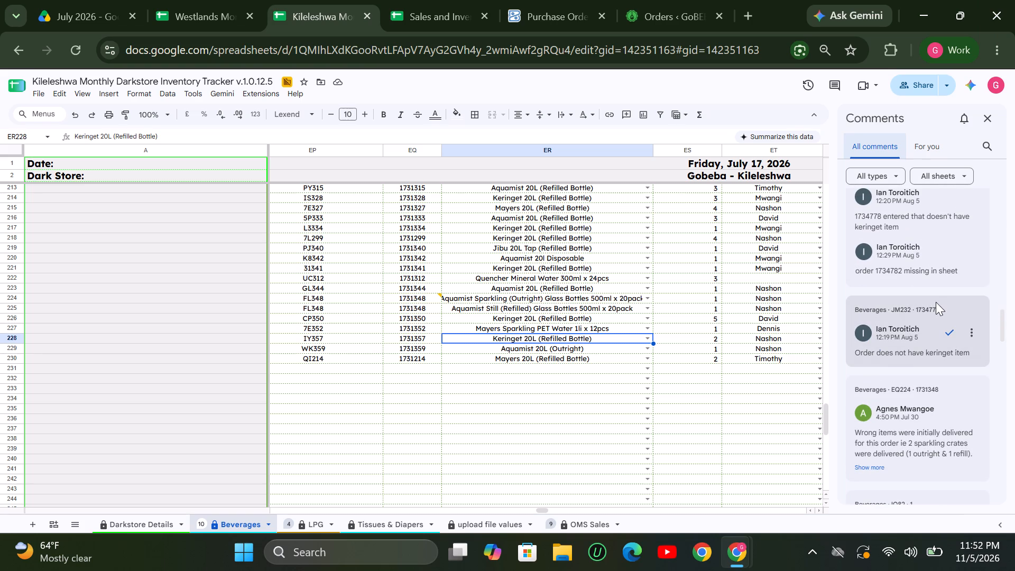
scroll(936, 302, "down", 2)
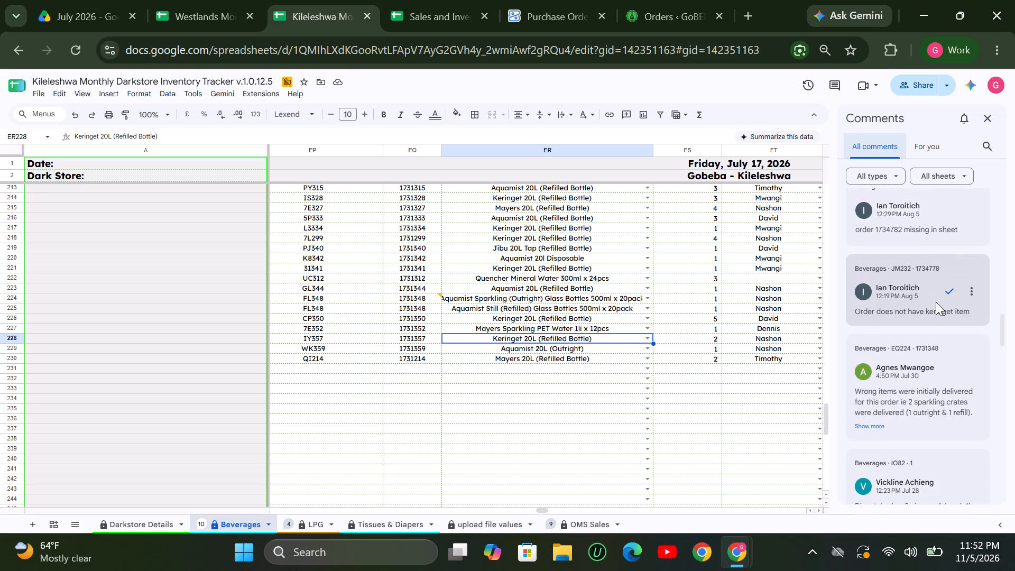
scroll(936, 302, "down", 3)
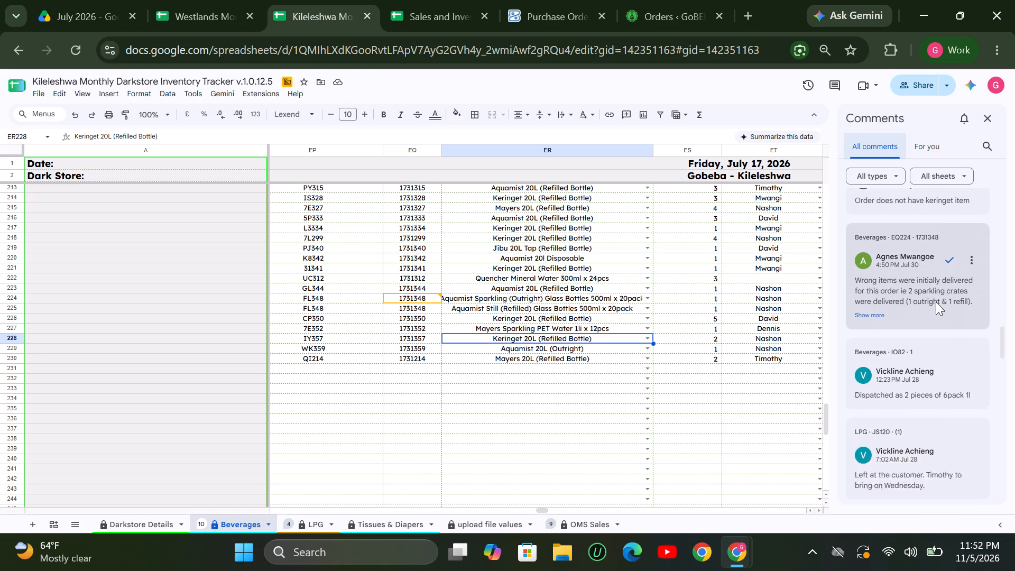
scroll(936, 302, "down", 2)
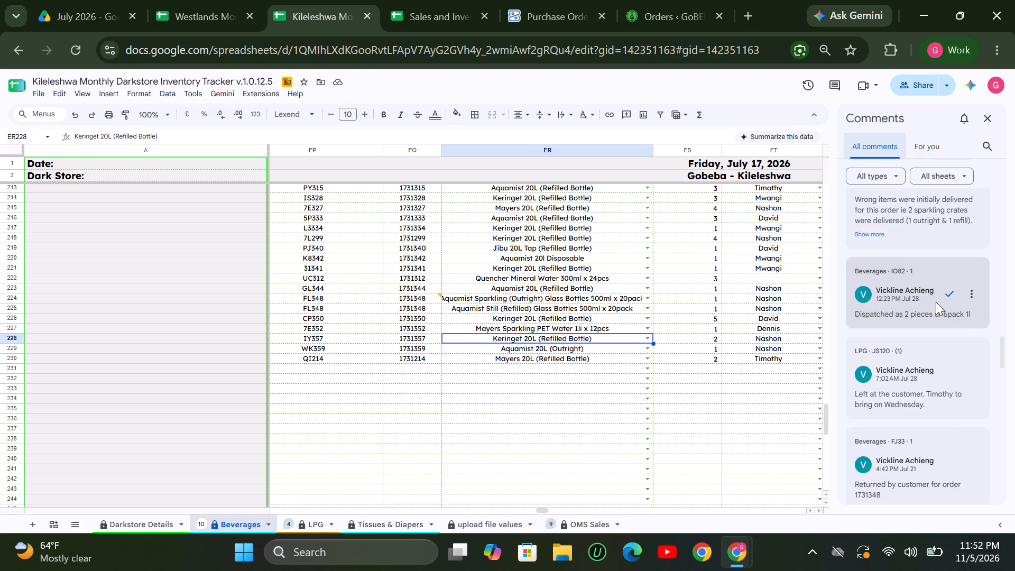
scroll(936, 307, "down", 1)
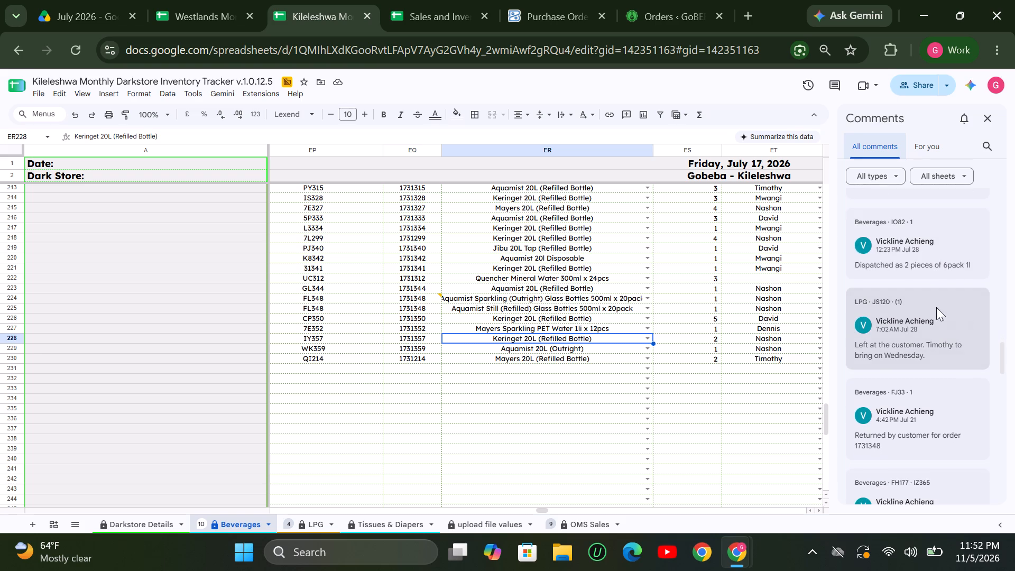
left_click(910, 269)
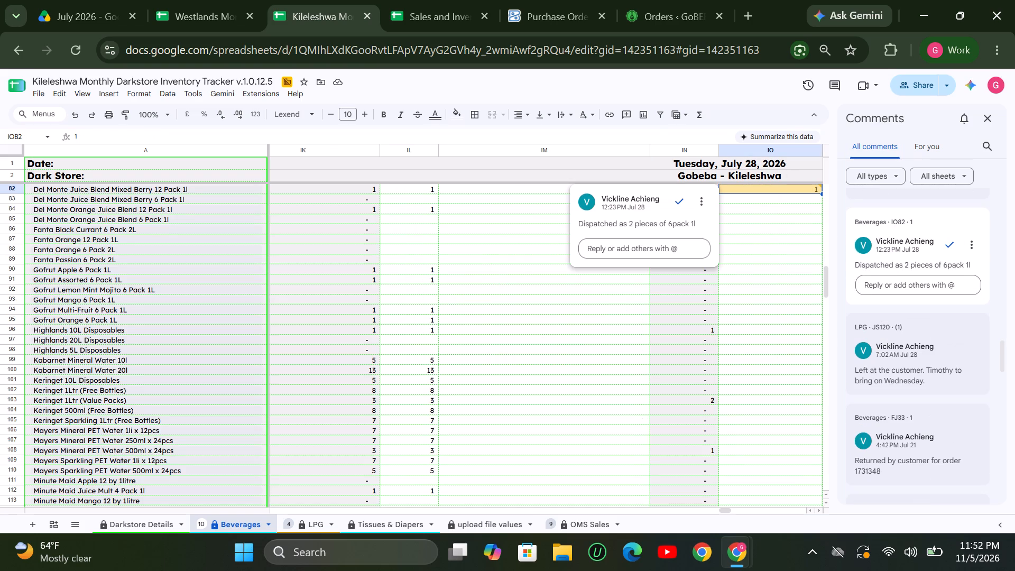
Open the FJ33 comment about order 1731348's customer return and examine its July 19 Aquamist Sparkling (Outright) 500ml x 20pack row.
scroll(910, 269, "down", 2)
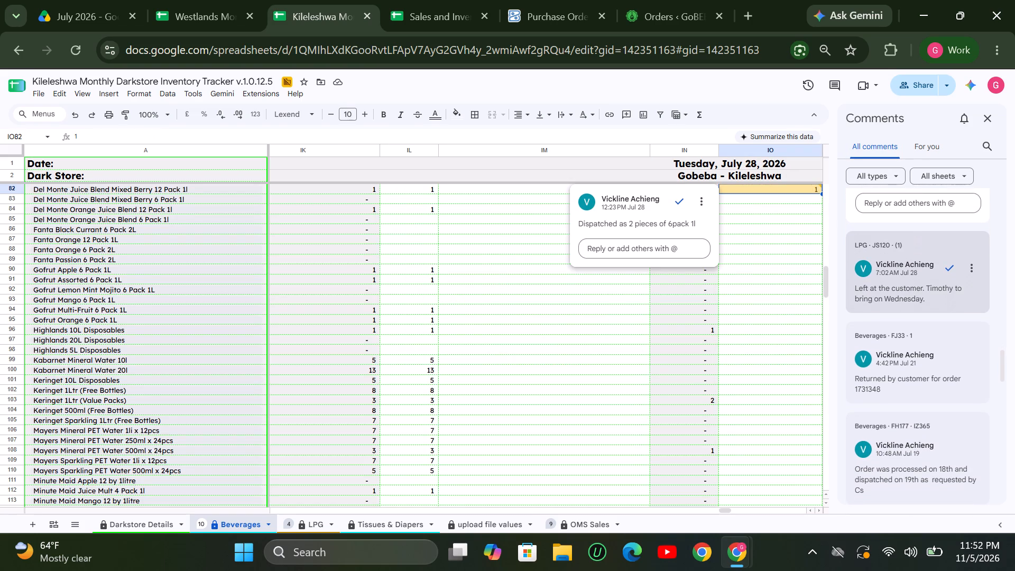
scroll(910, 269, "down", 3)
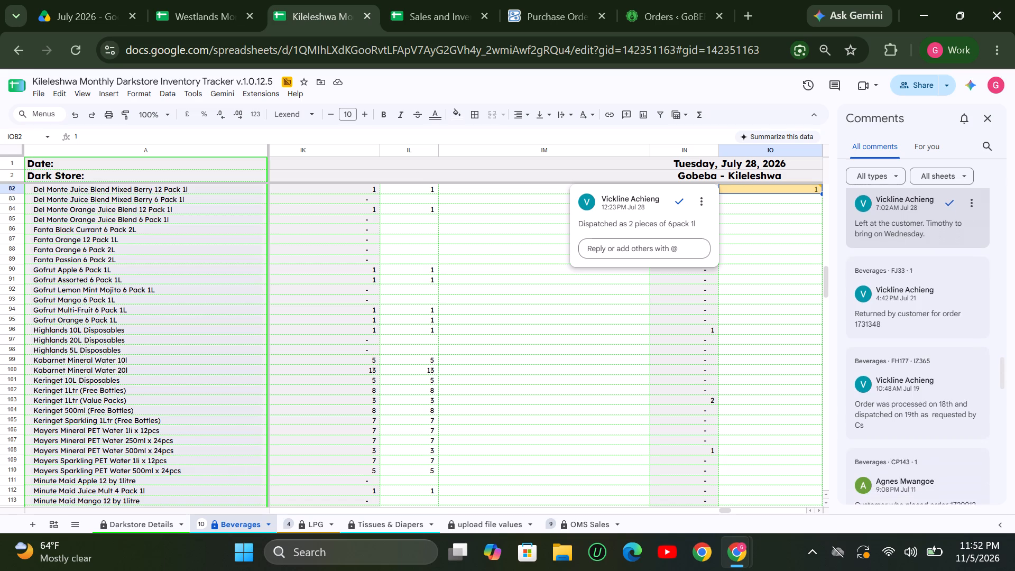
scroll(910, 269, "down", 2)
left_click(910, 274)
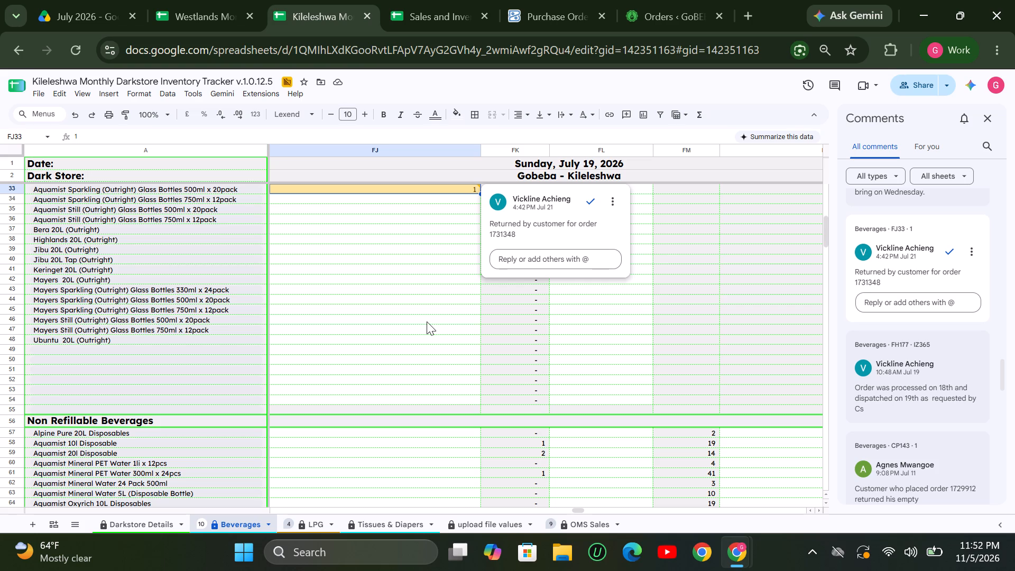
scroll(384, 306, "up", 2)
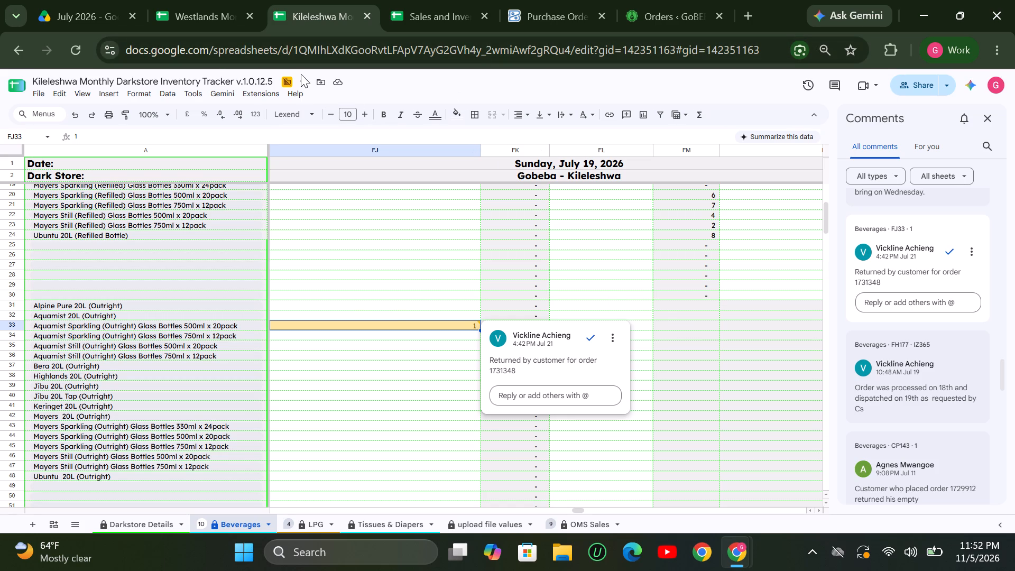
Switch to the Westlands tracker, select order 1731301 in the July 17 order details, and review the orders listed above it.
left_click(190, 8)
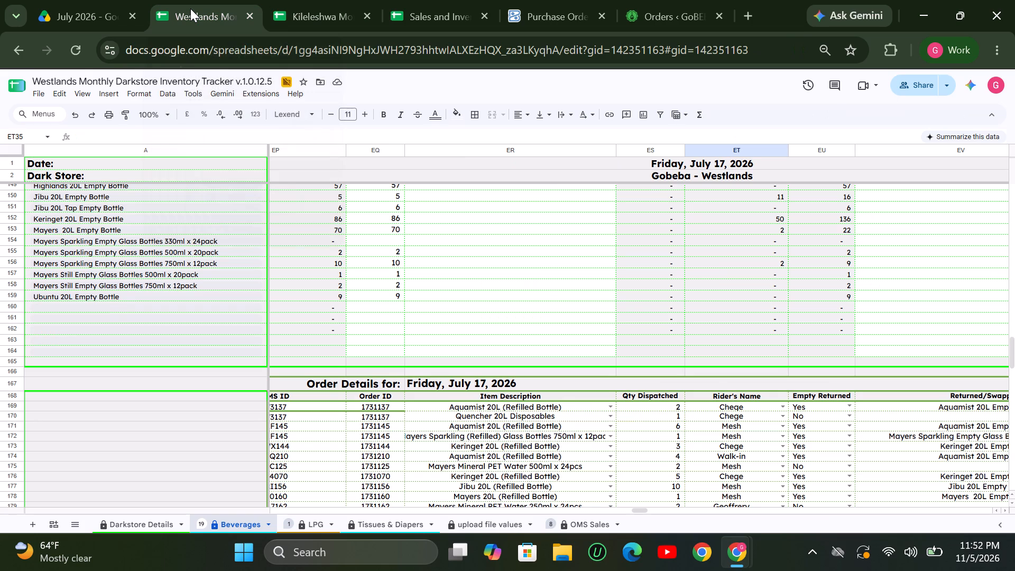
scroll(462, 449, "down", 5)
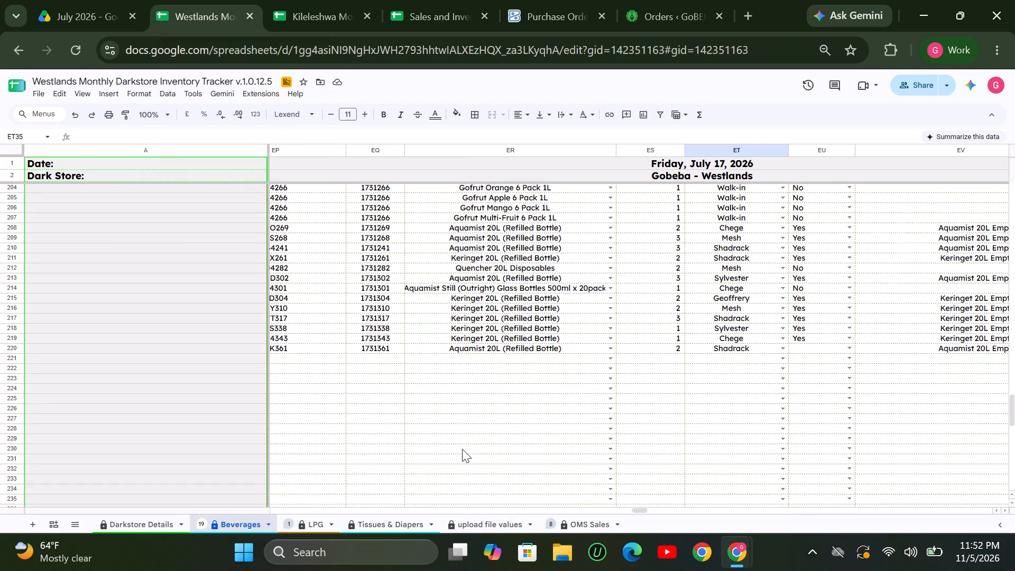
left_click(383, 356)
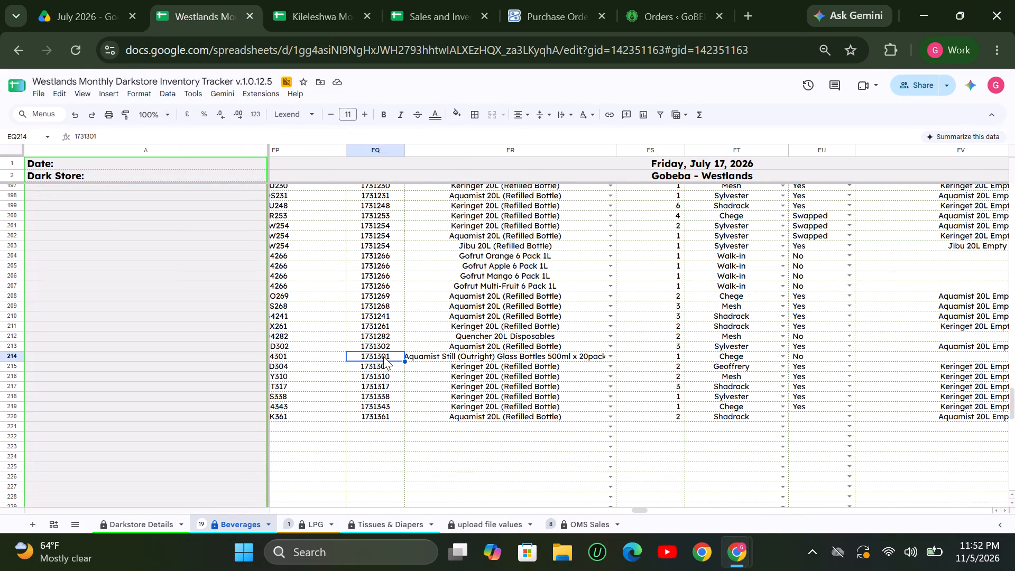
scroll(383, 356, "up", 2)
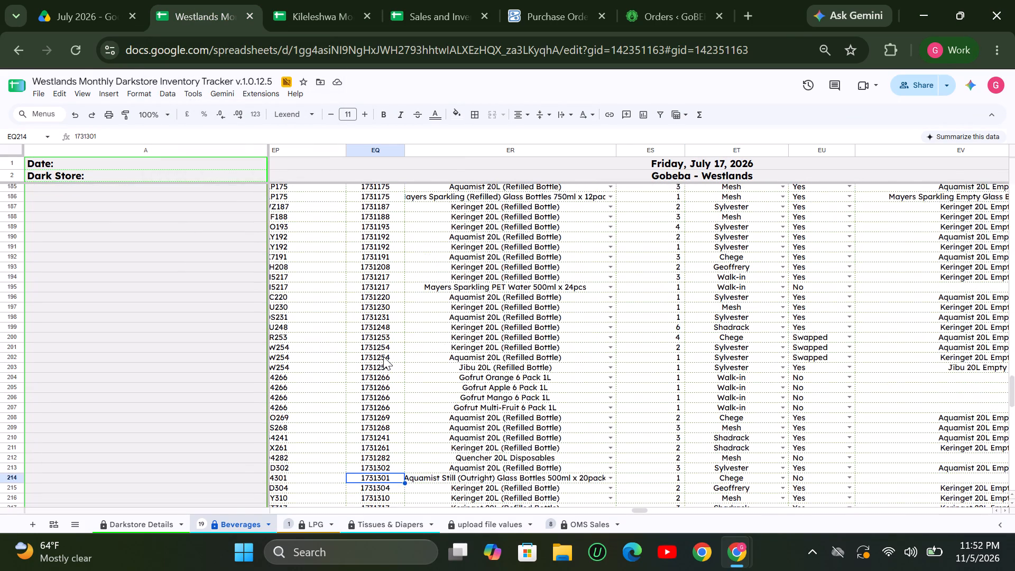
scroll(383, 356, "up", 2)
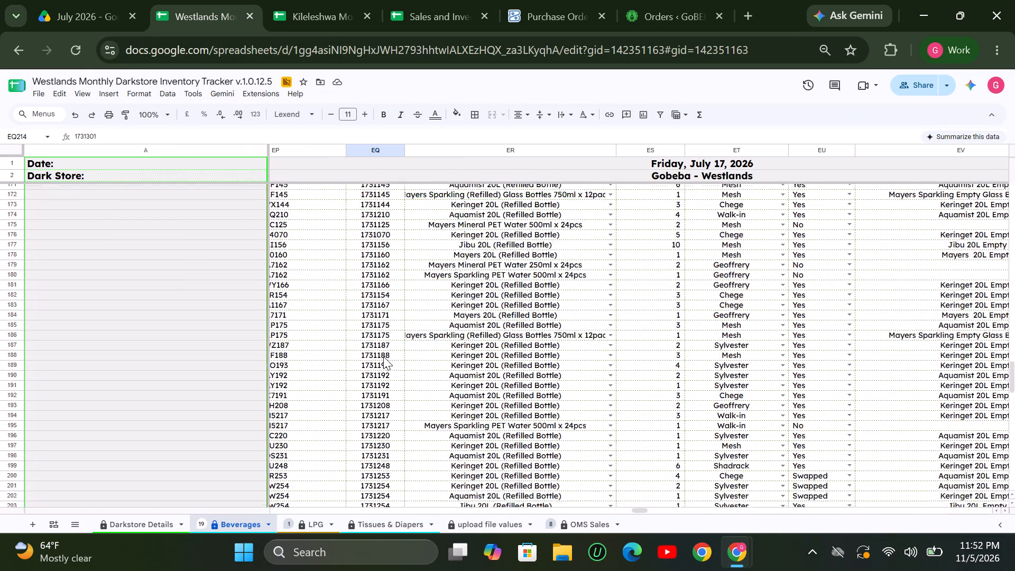
scroll(383, 356, "up", 1)
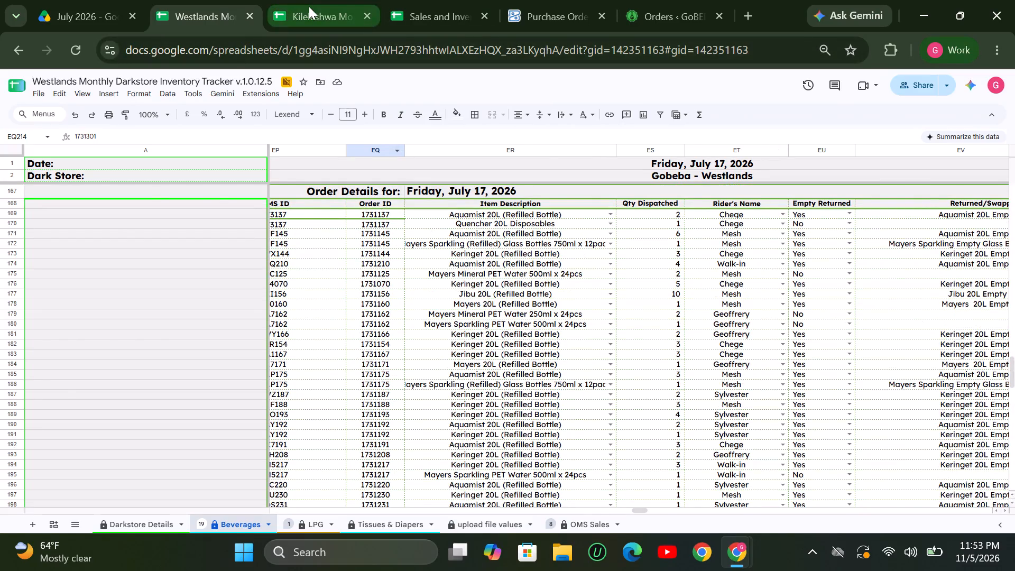
left_click(309, 6)
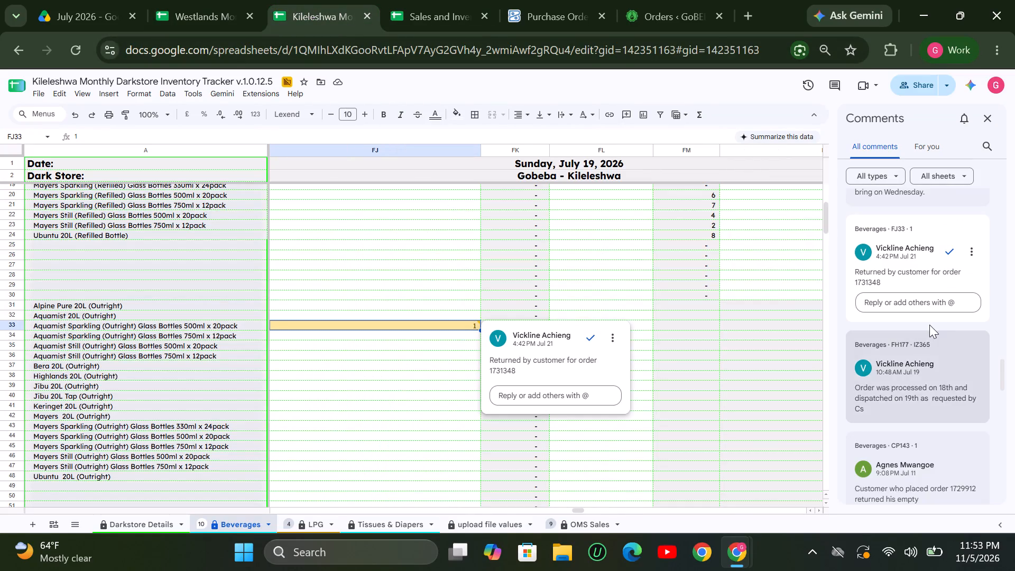
scroll(929, 325, "up", 4)
left_click(907, 308)
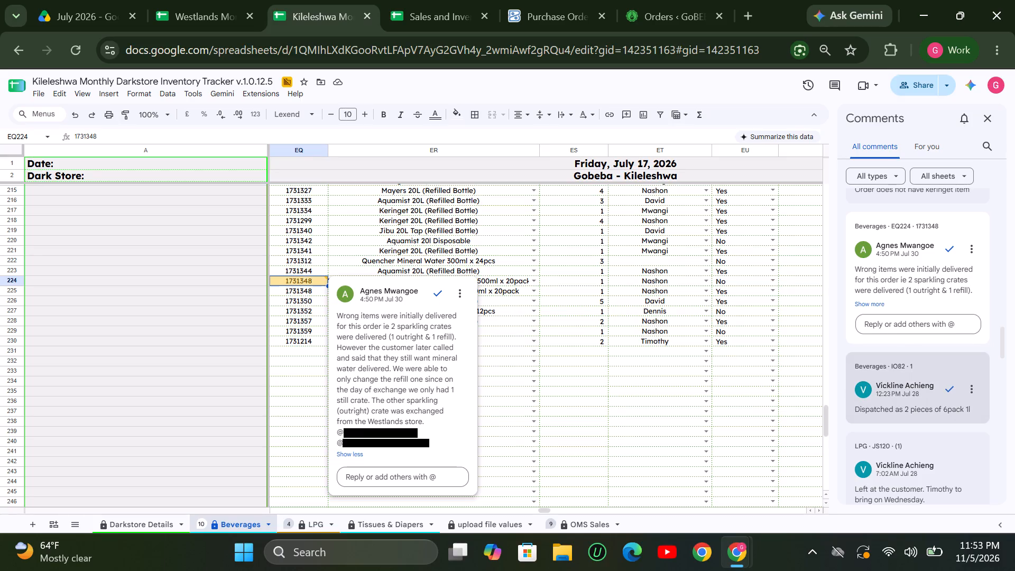
scroll(896, 394, "down", 1)
scroll(910, 441, "down", 1)
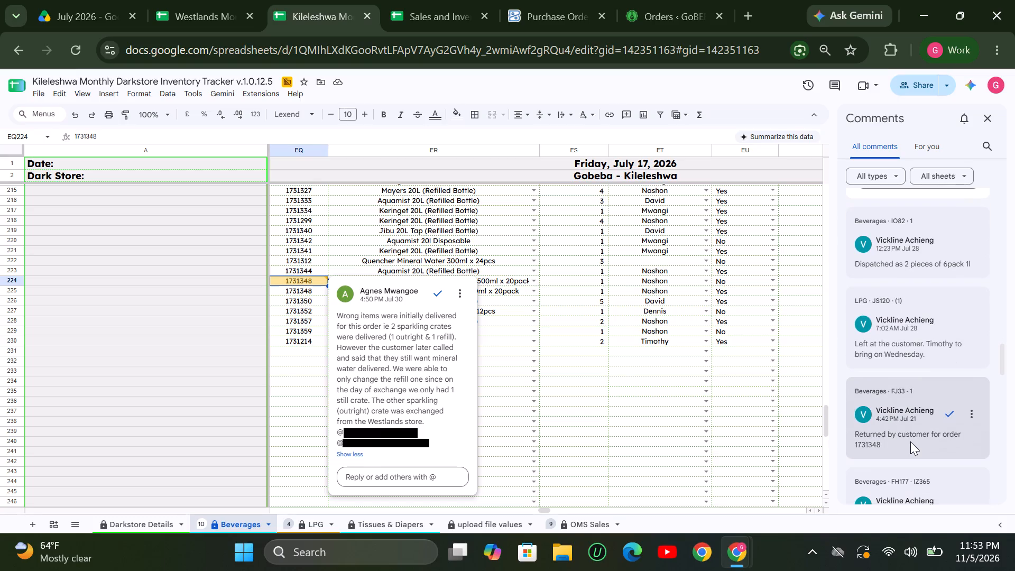
left_click(882, 438)
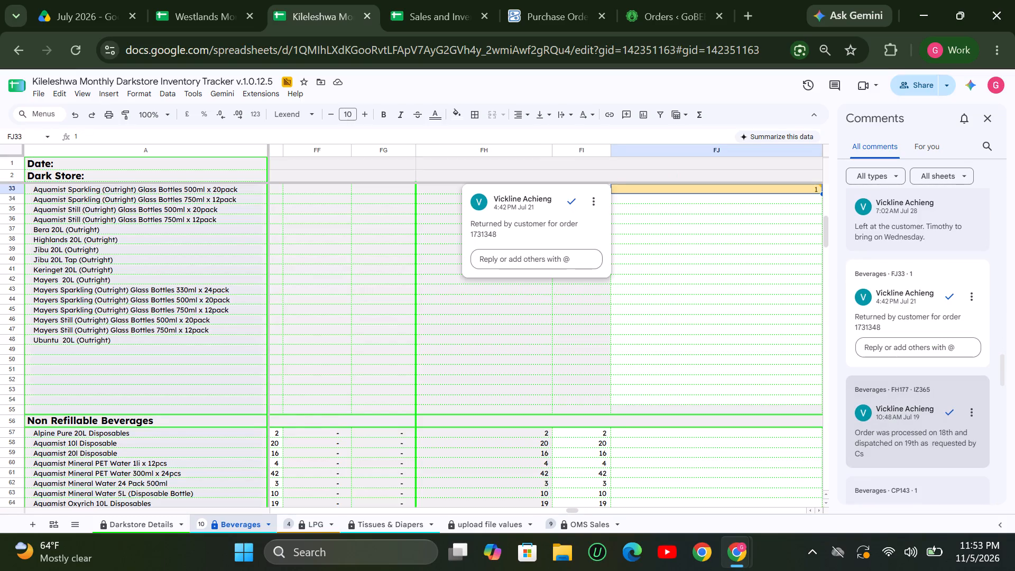
scroll(882, 438, "down", 1)
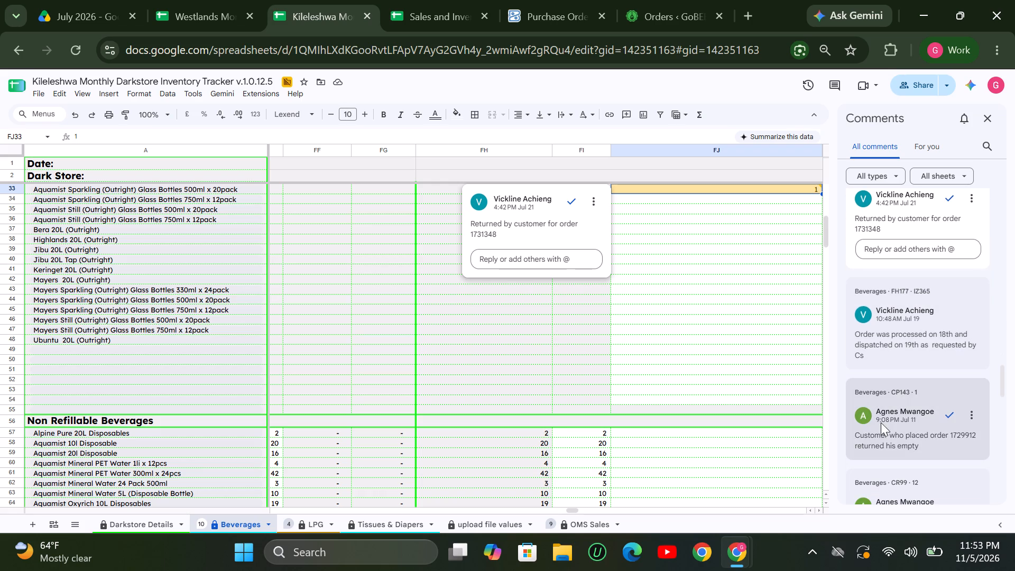
scroll(880, 403, "down", 1)
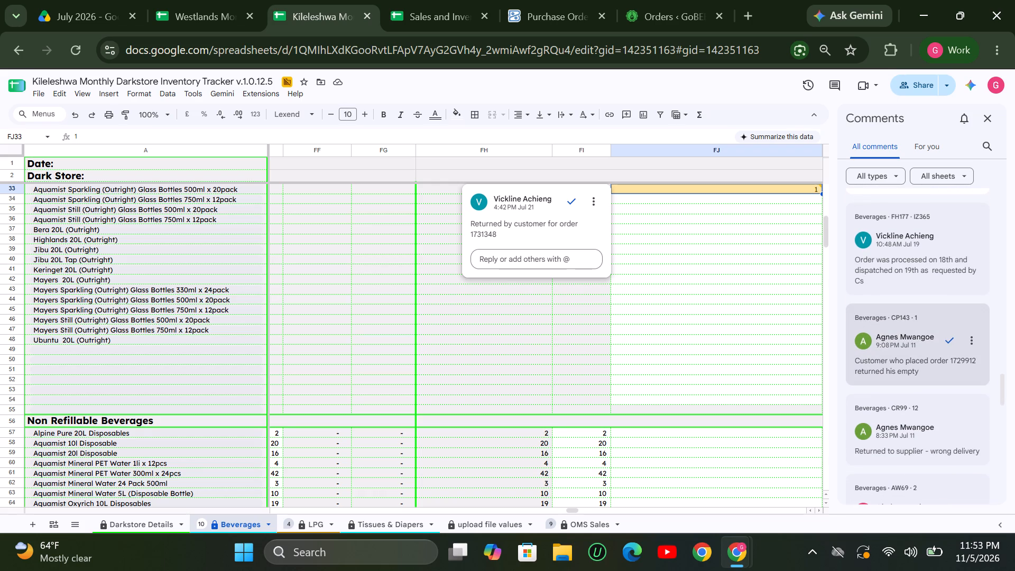
left_click(902, 369)
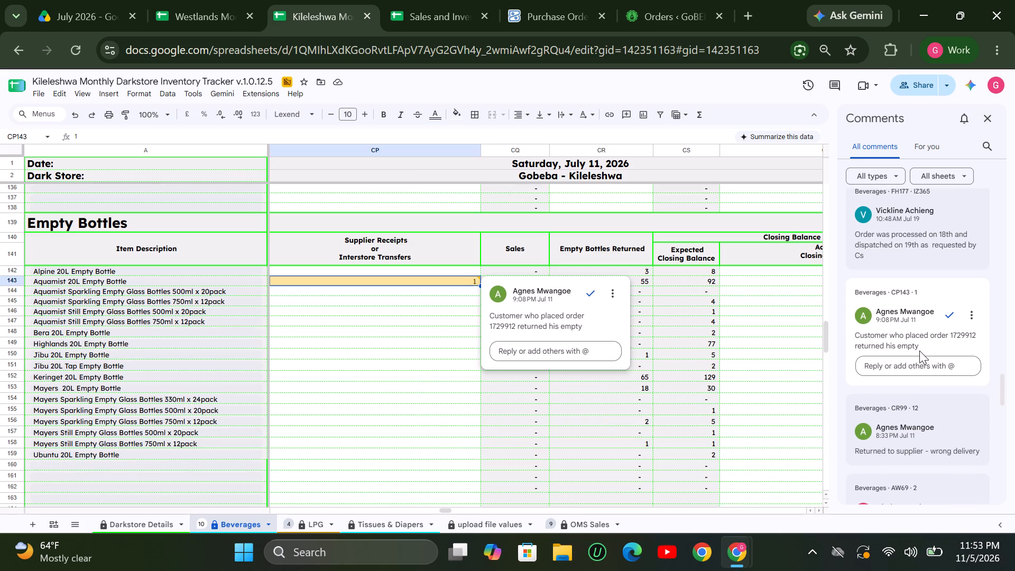
left_click_drag(922, 344, 855, 334)
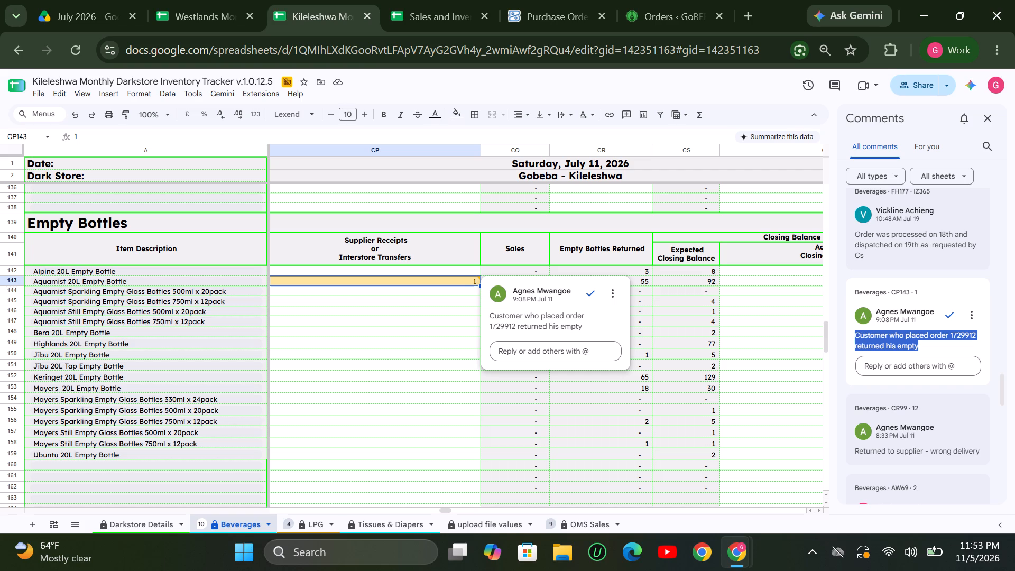
left_click_drag(855, 334, 854, 335)
key("ctrl+c")
Switch to the Sales and Inventory losses tracking sheet with the Customer returns/General records.
left_click(437, 13)
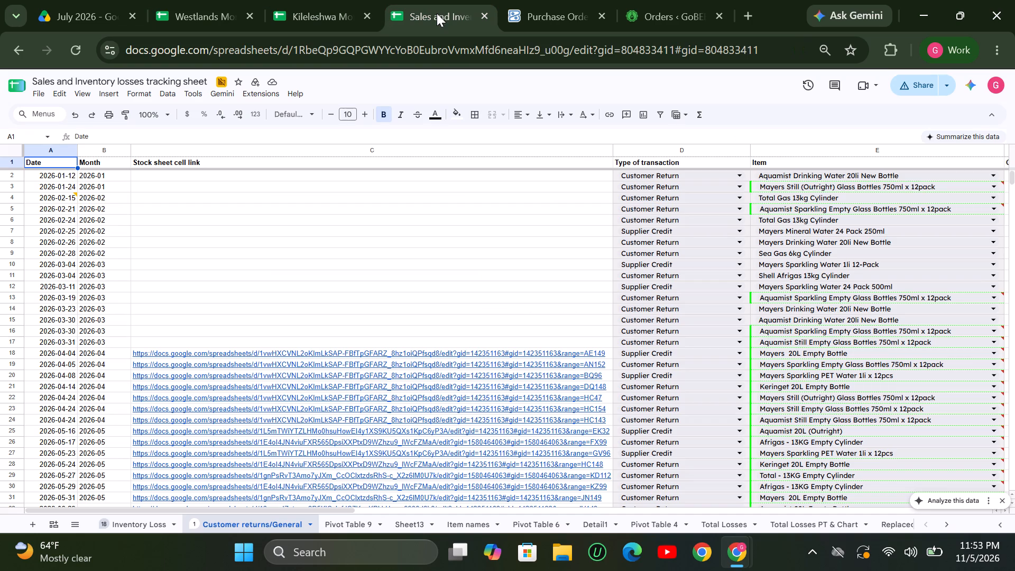
Launch the Kuro app from the recent system searches.
left_click(316, 552)
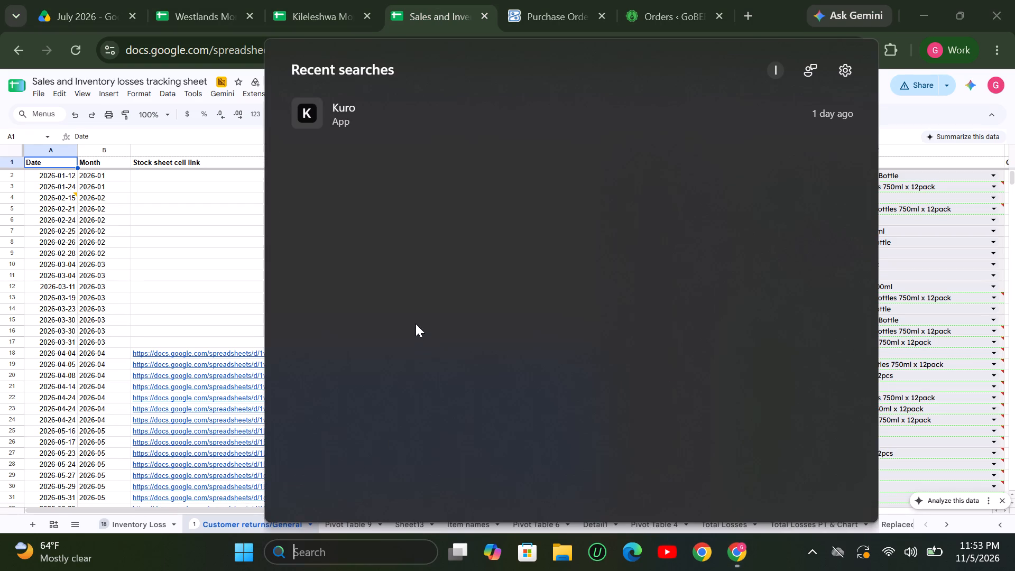
left_click(355, 103)
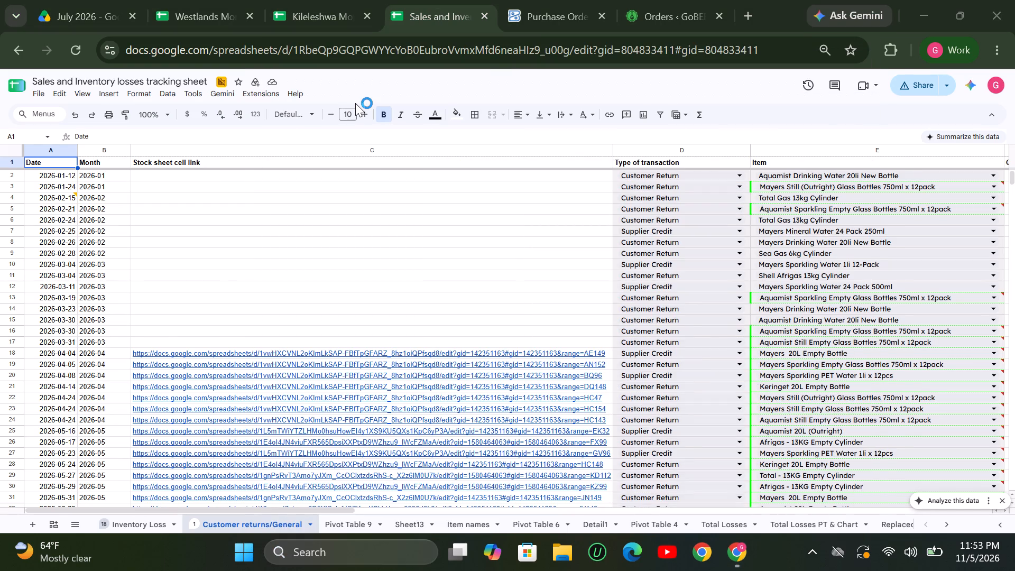
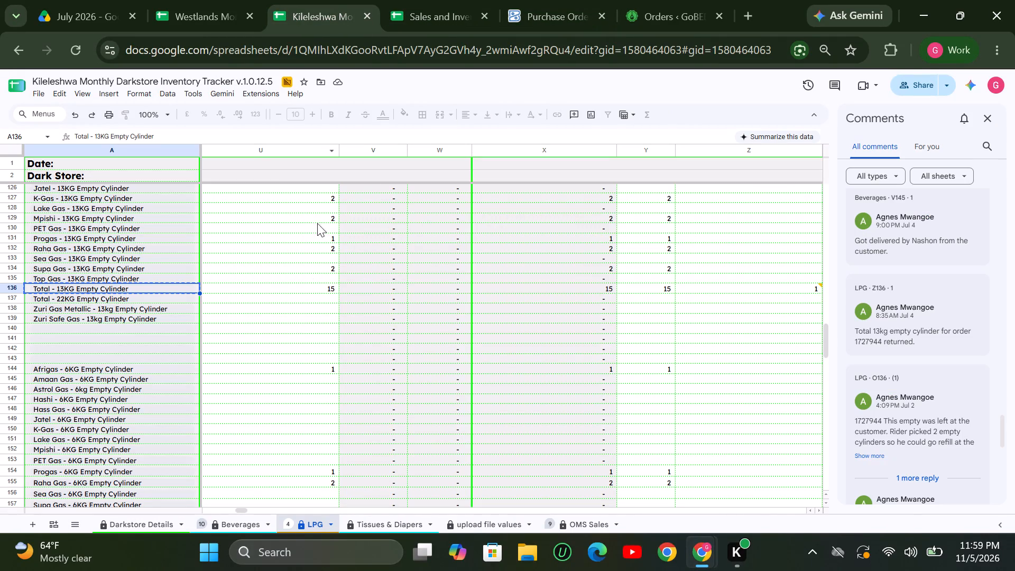
Examine the LPG sheet around the Z136 comment on order 1727944's Total 13KG empty cylinder to find its record date.
scroll(455, 265, "up", 3)
scroll(455, 265, "down", 4)
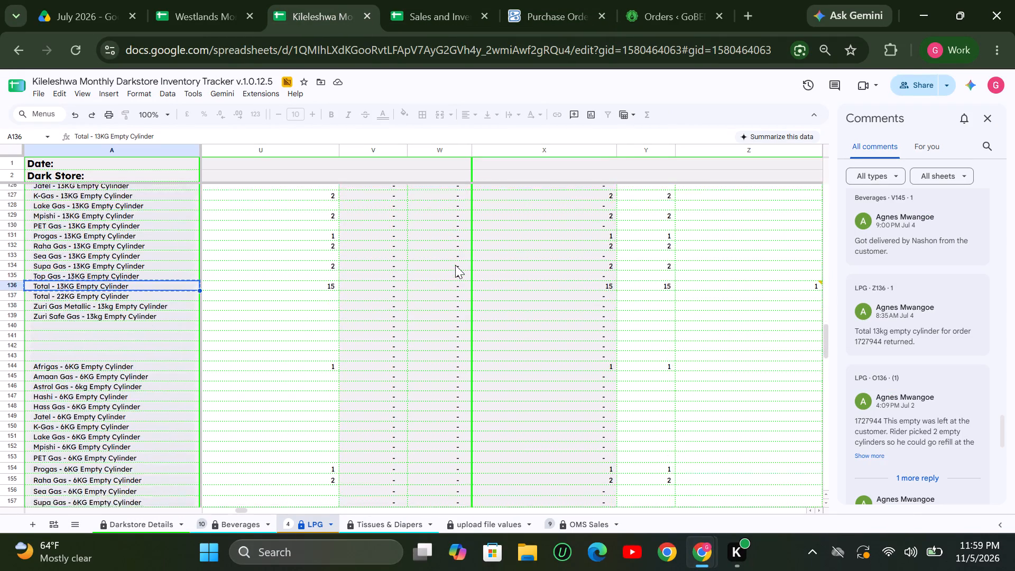
scroll(455, 265, "down", 2)
scroll(455, 265, "up", 1)
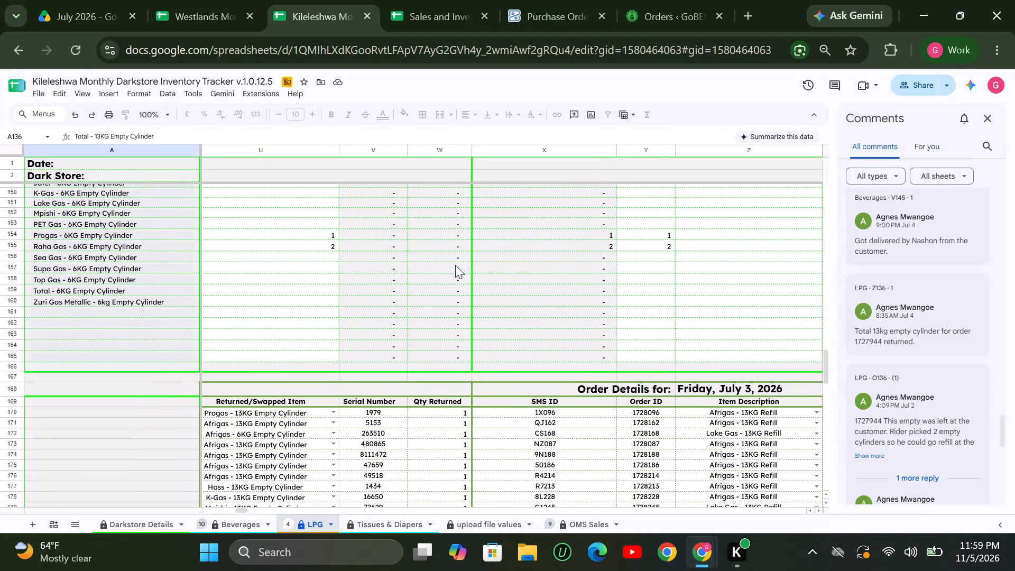
scroll(455, 265, "down", 1)
scroll(455, 265, "up", 5)
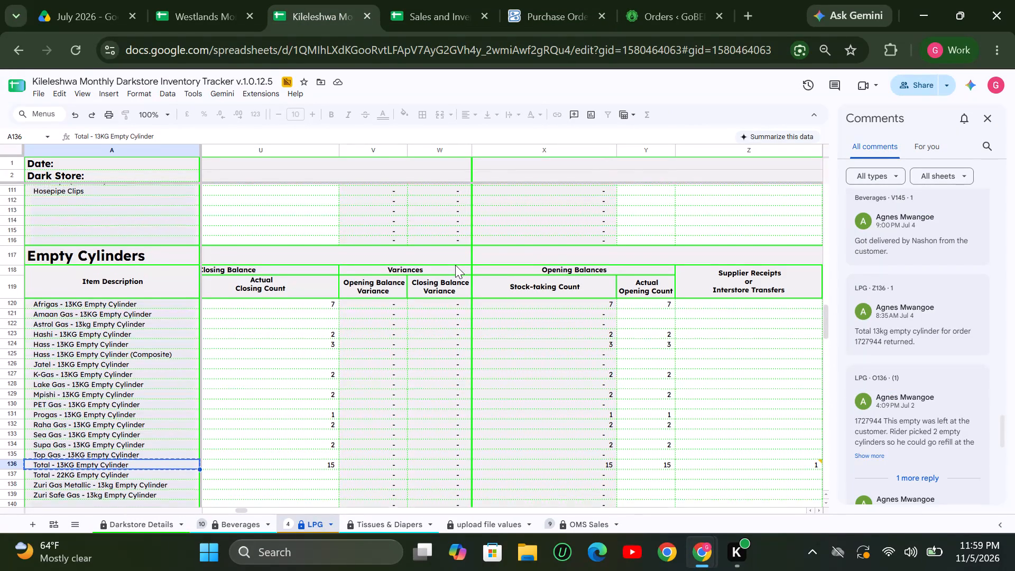
scroll(455, 265, "down", 1)
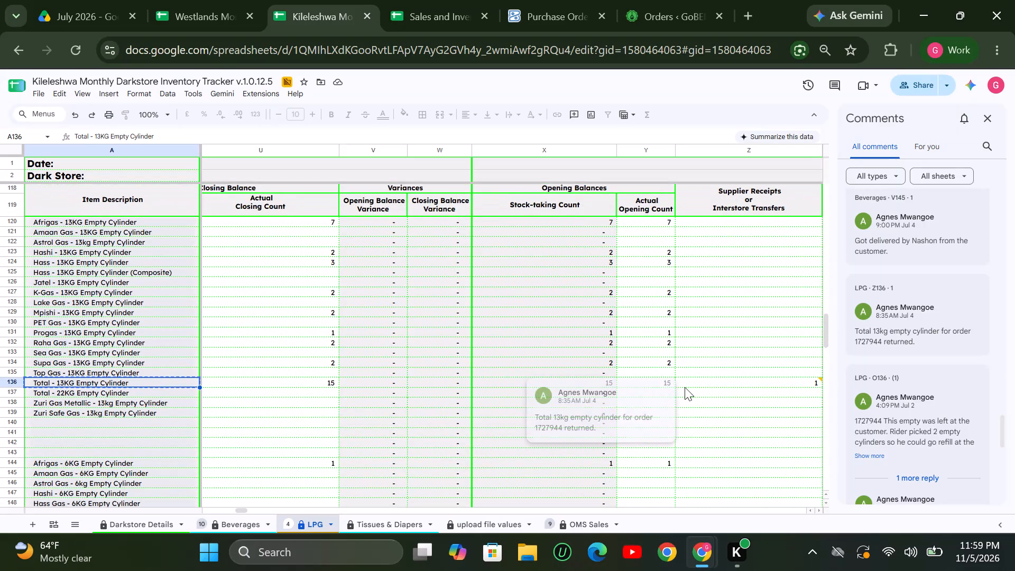
scroll(685, 387, "down", 2)
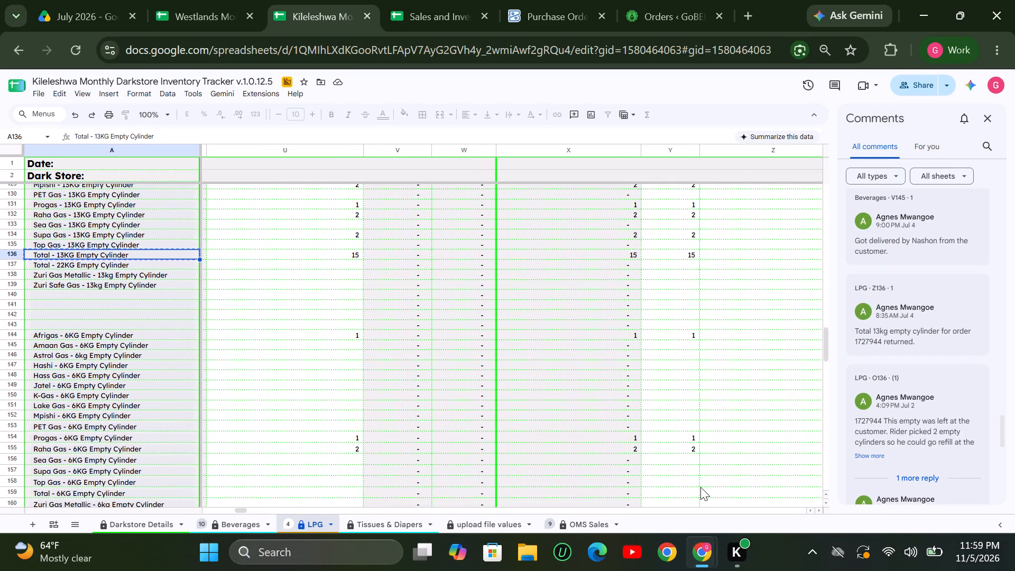
scroll(700, 487, "down", 2)
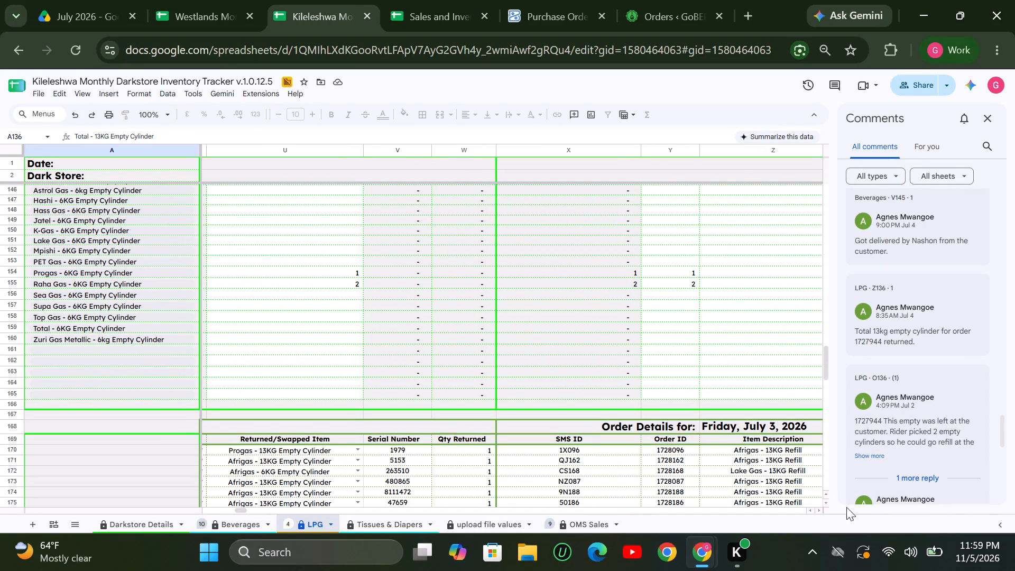
triple_click(818, 511)
triple_click(818, 511)
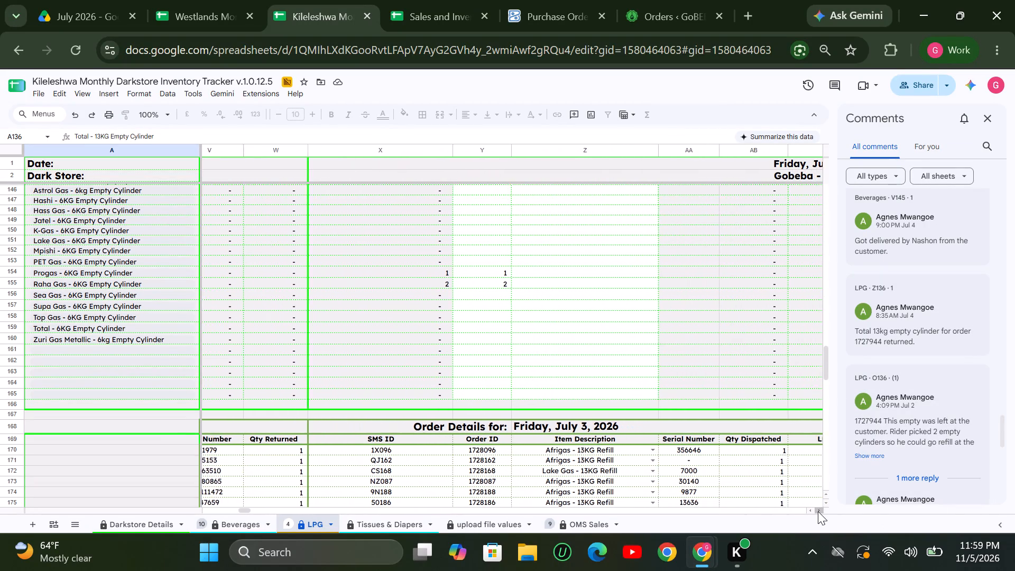
triple_click(818, 511)
left_click(818, 511)
scroll(524, 376, "up", 4)
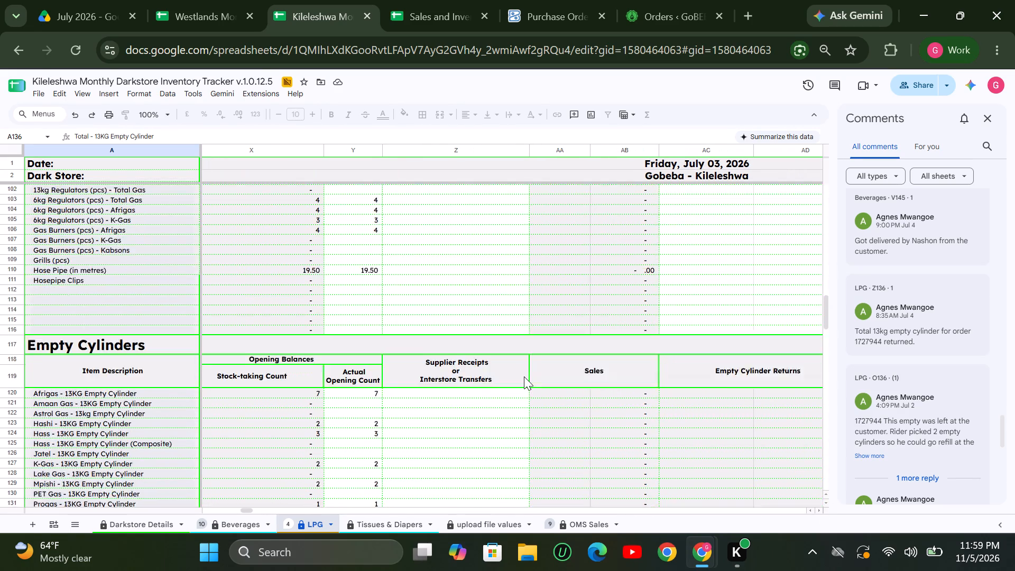
left_click(496, 319)
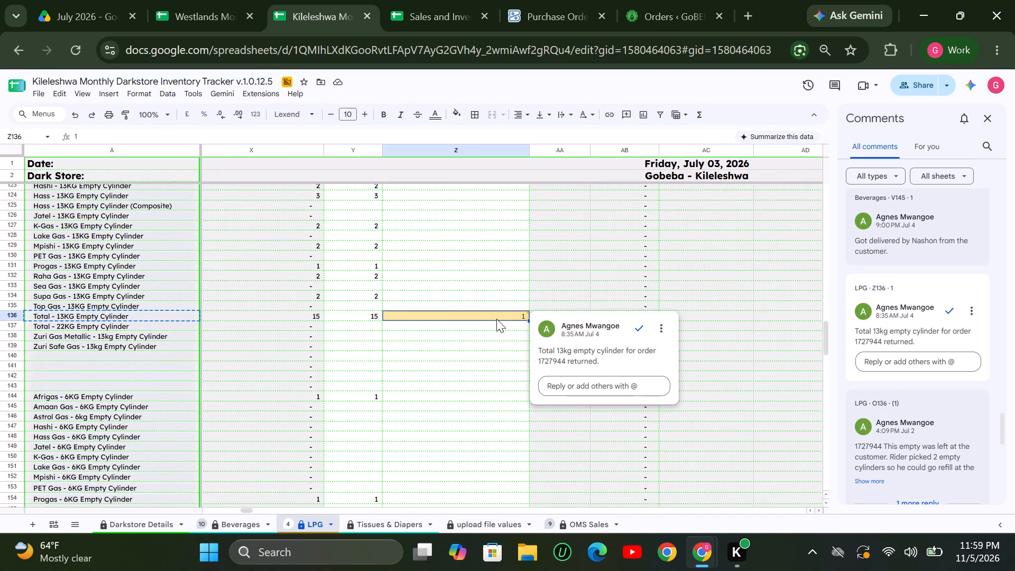
scroll(479, 465, "down", 2)
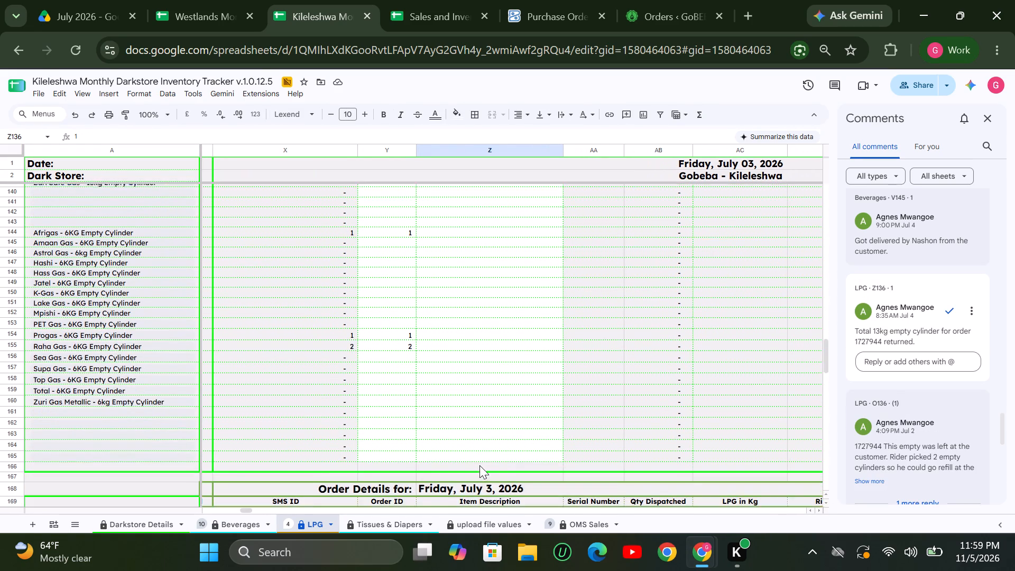
scroll(479, 465, "down", 2)
scroll(479, 465, "up", 4)
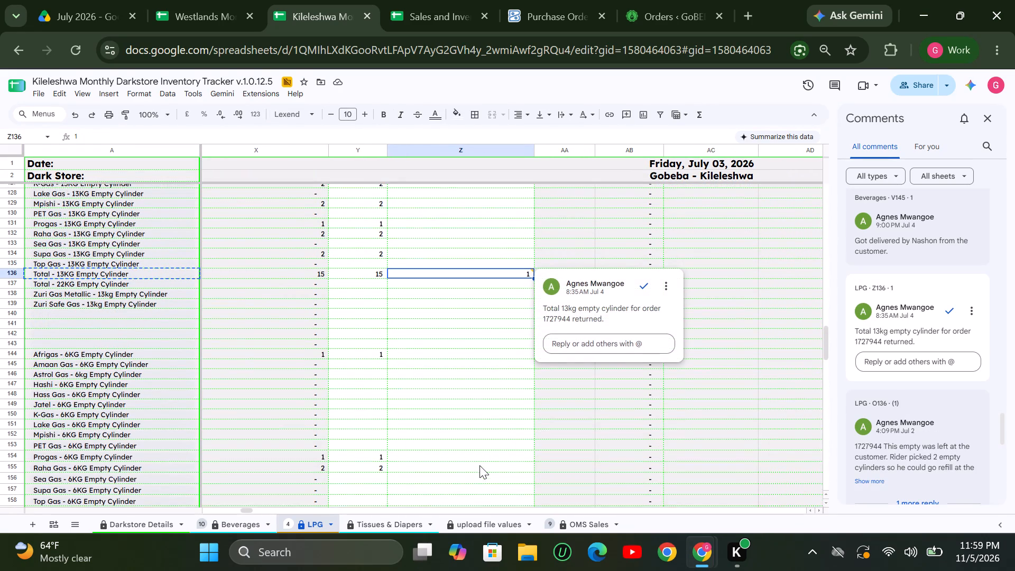
In the losses tracking sheet's Customer returns/General records, enter the date 2026-07-03 for the Total 13KG Empty Cylinder in row 42.
left_click(421, 4)
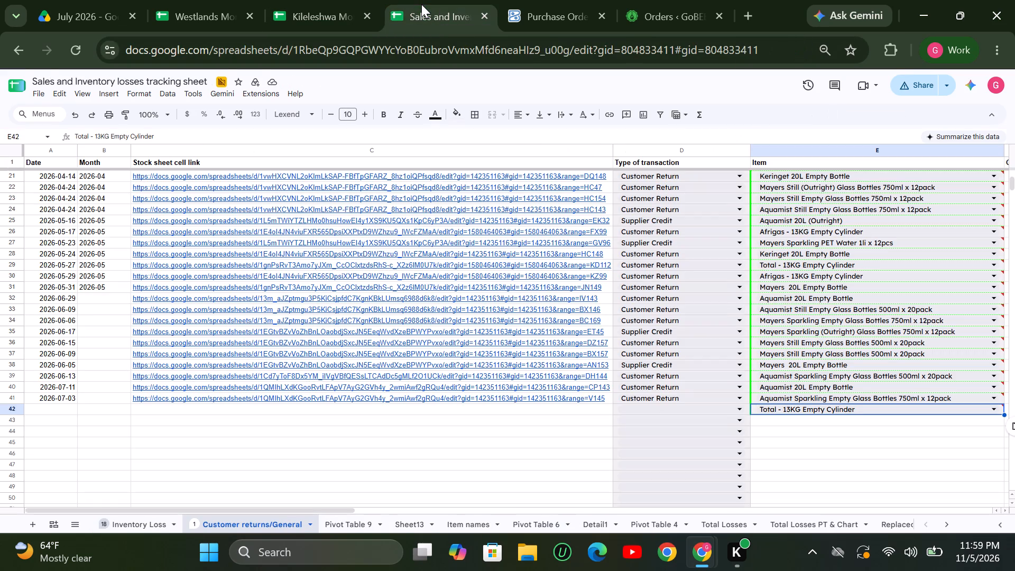
left_click(58, 406)
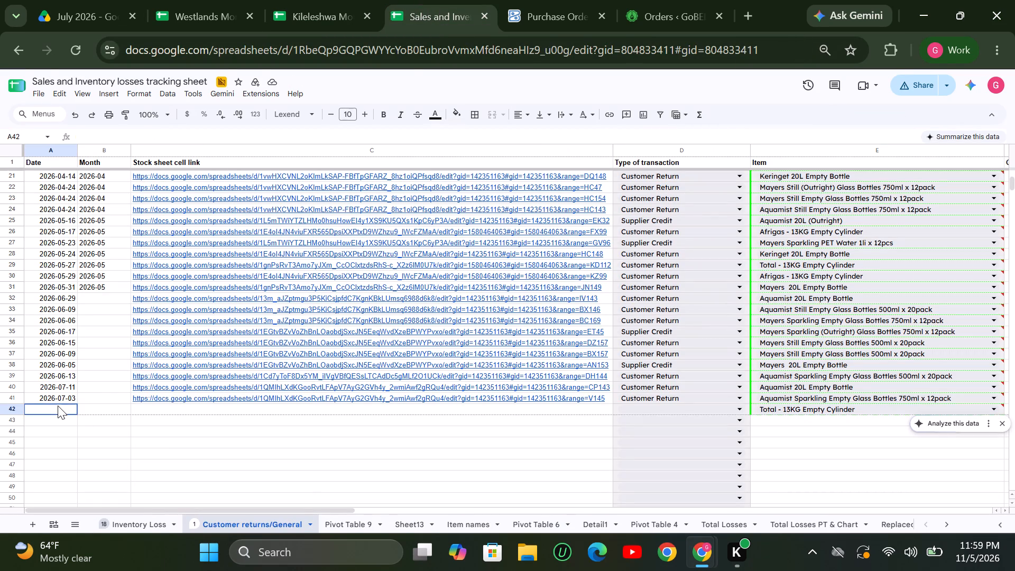
type("2026")
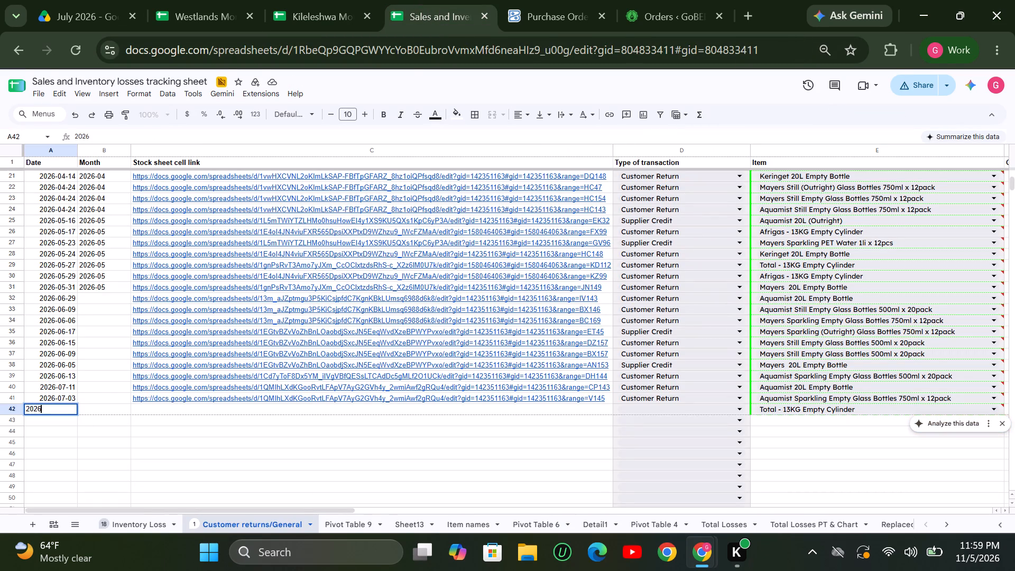
type("-07")
type("-03")
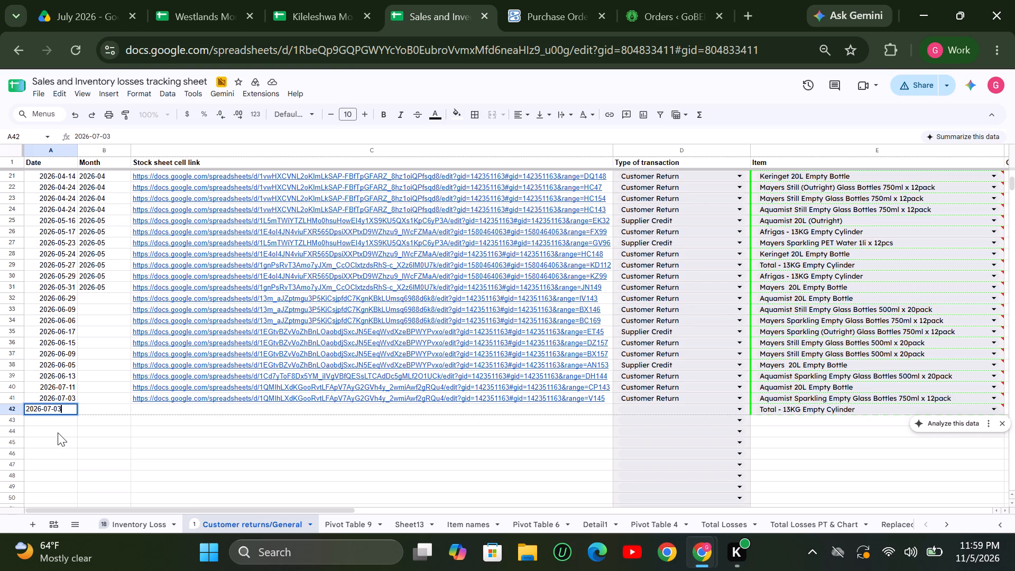
left_click(58, 432)
Copy the link to cell Z136 of the Kileleshwa LPG sheet and paste it as row 42's stock sheet cell link.
left_click(306, 4)
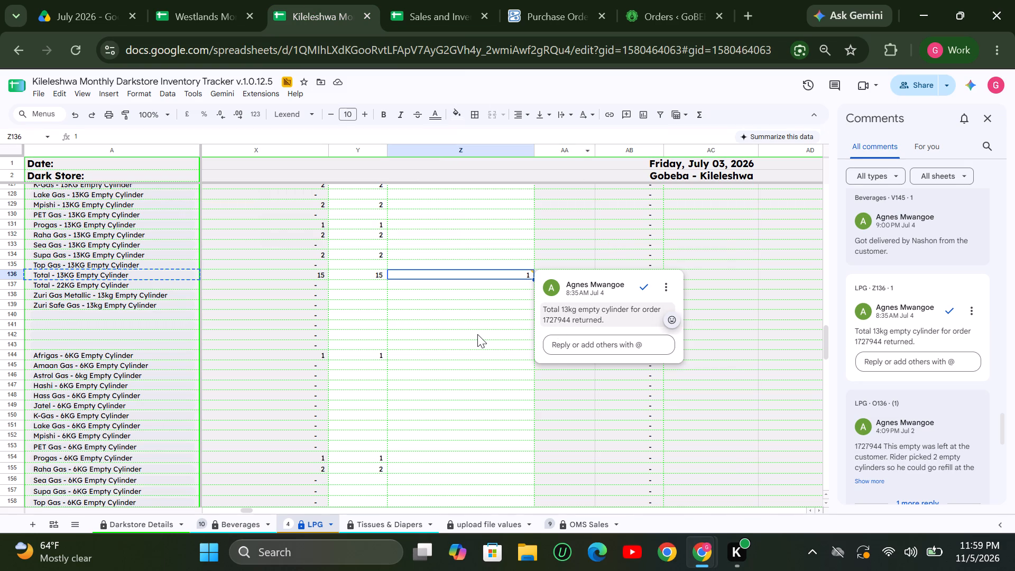
scroll(477, 334, "down", 1)
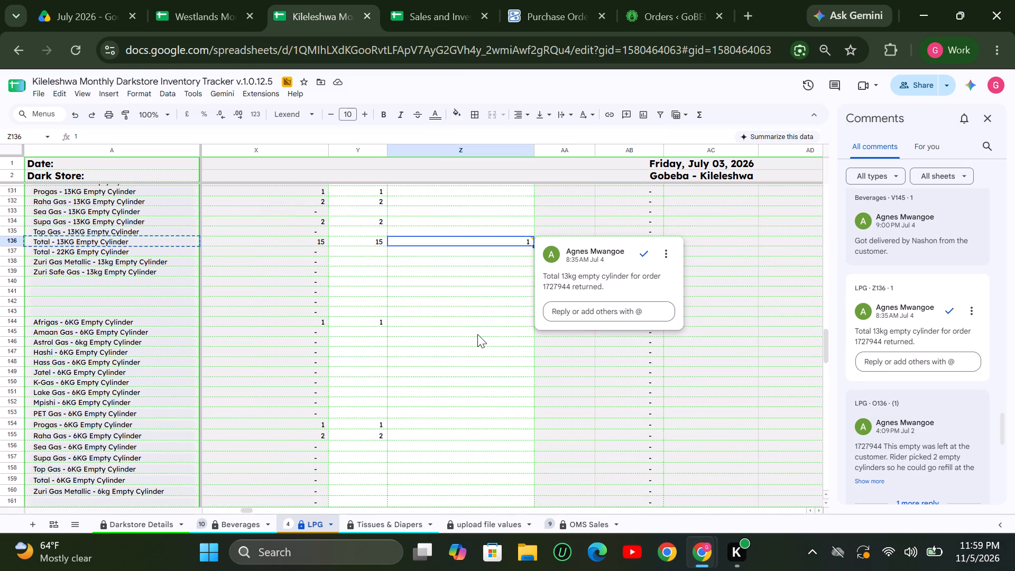
left_click(483, 243)
right_click(483, 243)
scroll(601, 535, "down", 1)
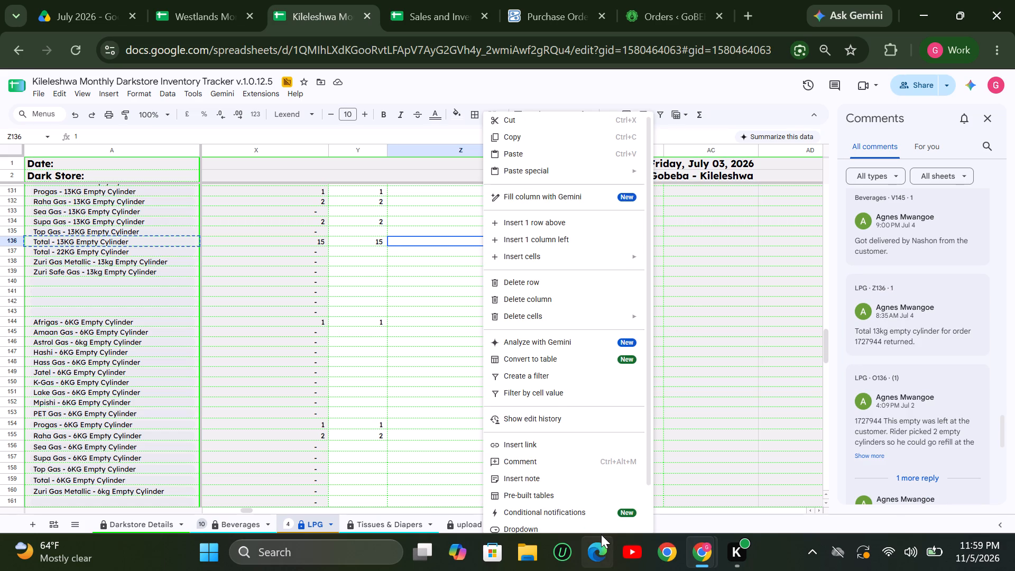
scroll(601, 535, "down", 1)
scroll(579, 465, "down", 3)
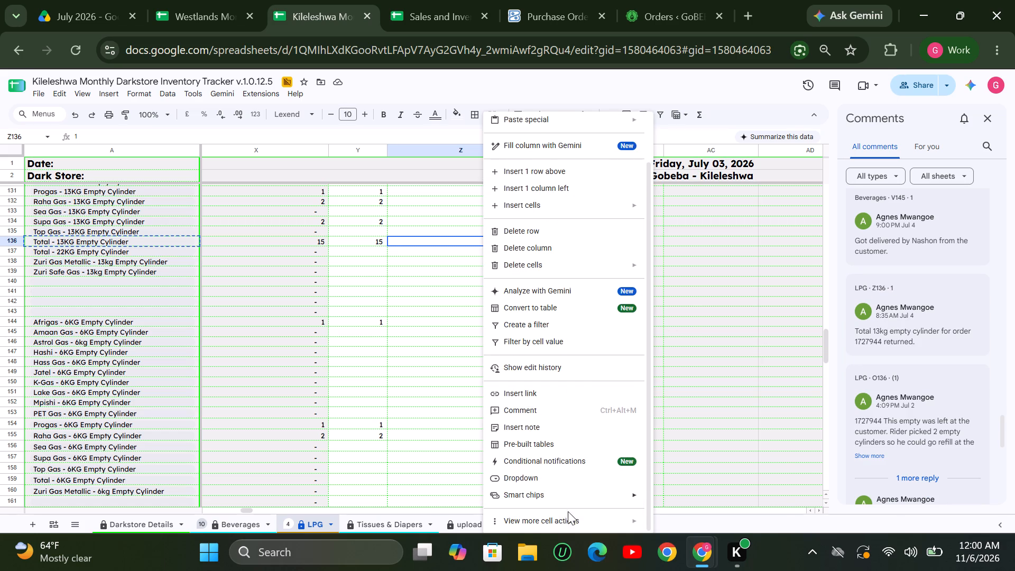
left_click(685, 481)
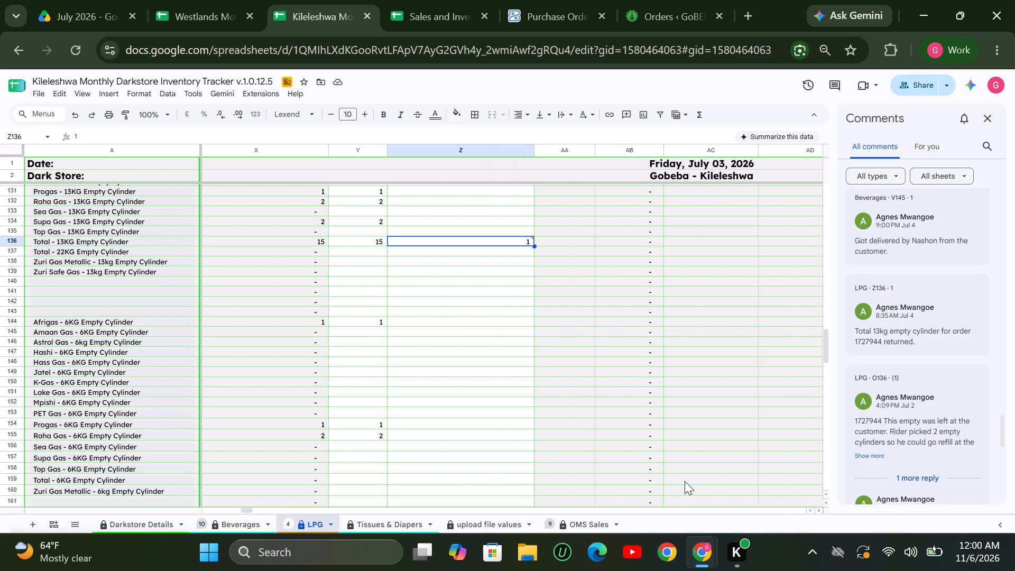
left_click(403, 10)
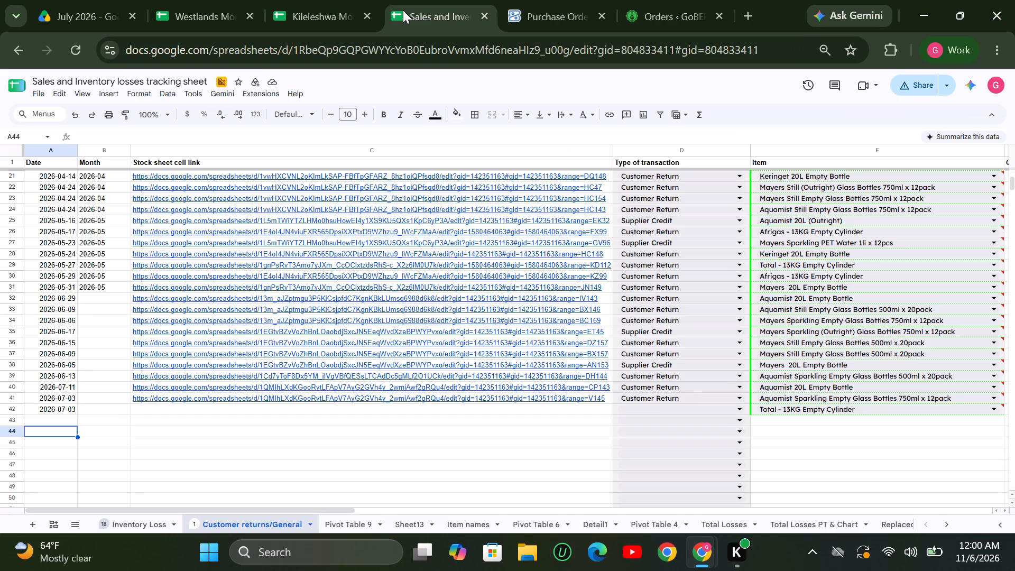
left_click(235, 411)
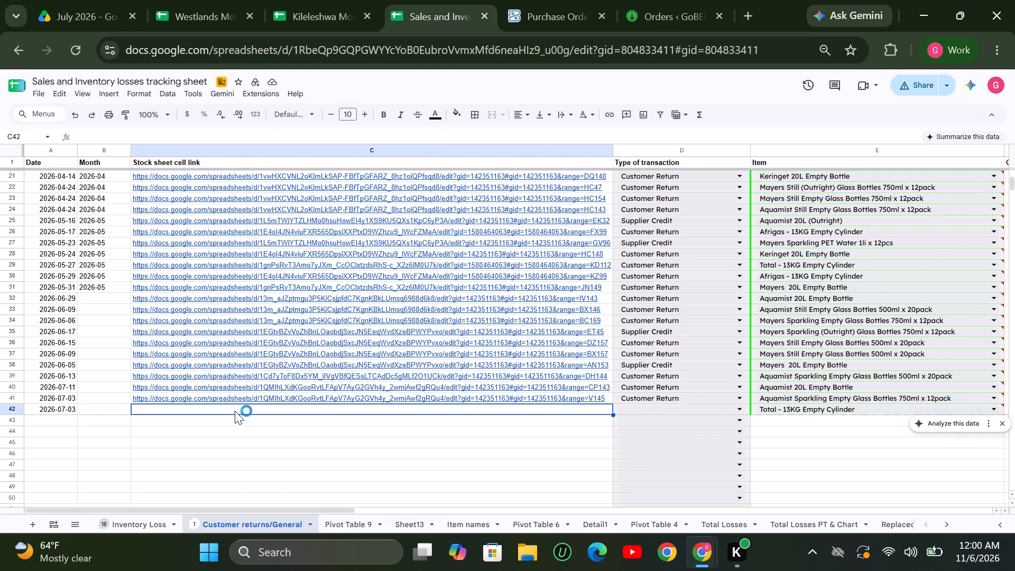
key("ctrl+v")
left_click(293, 434)
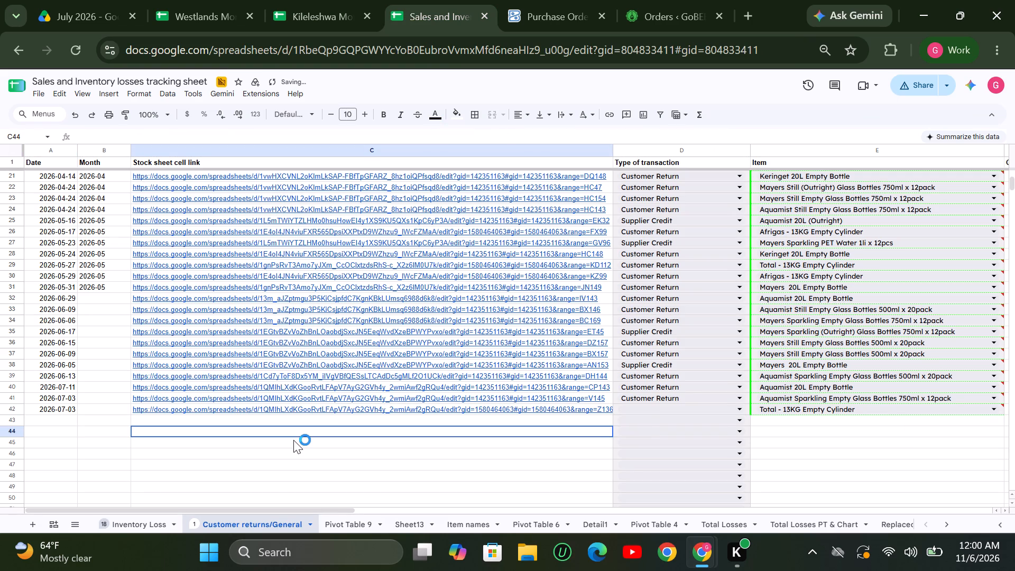
Set row 42's type of transaction to Customer Return.
left_click(741, 411)
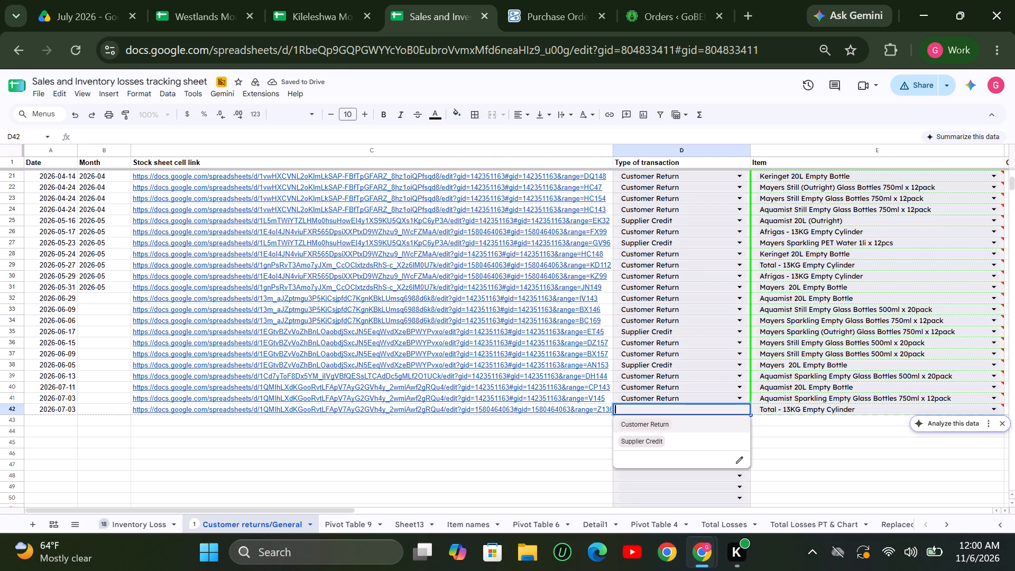
left_click(639, 424)
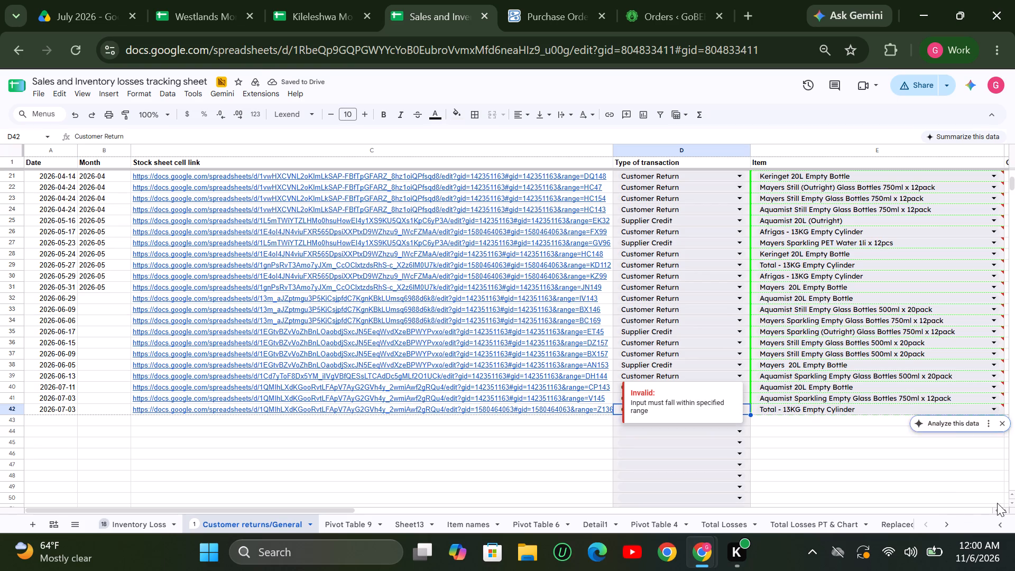
Enter quantity 1 and warehouse Kileleshwa for the Total 13KG Empty Cylinder return in row 42, and check the completed row.
triple_click(1009, 509)
triple_click(1009, 509)
triple_click(1009, 509)
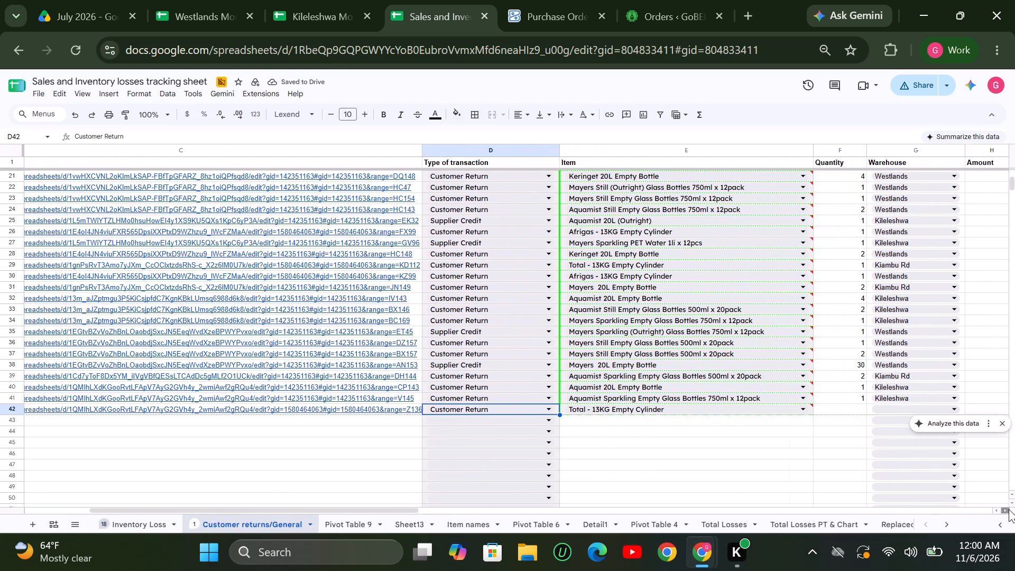
triple_click(1009, 509)
left_click(1009, 509)
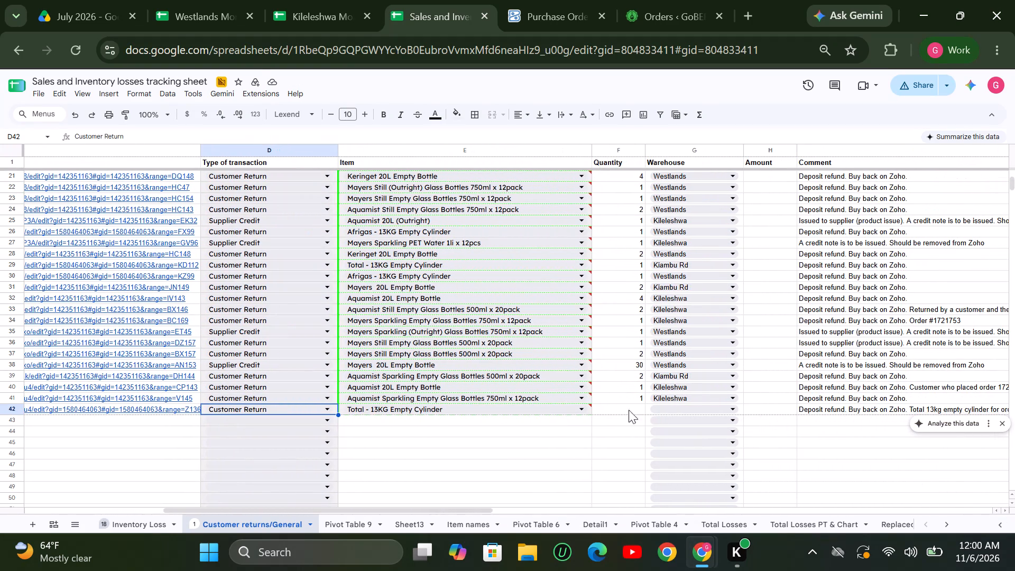
left_click(612, 407)
key("1")
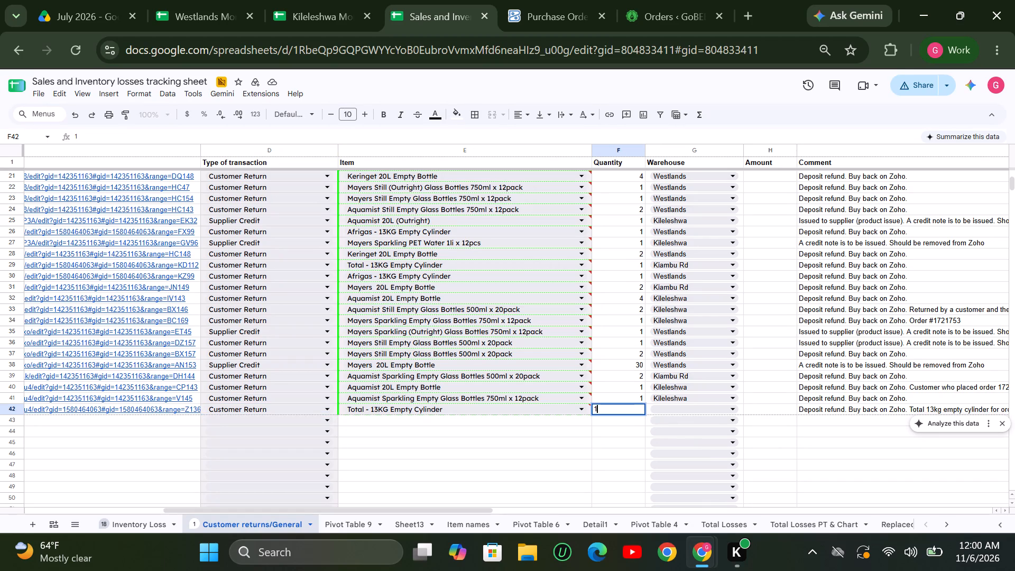
left_click(733, 409)
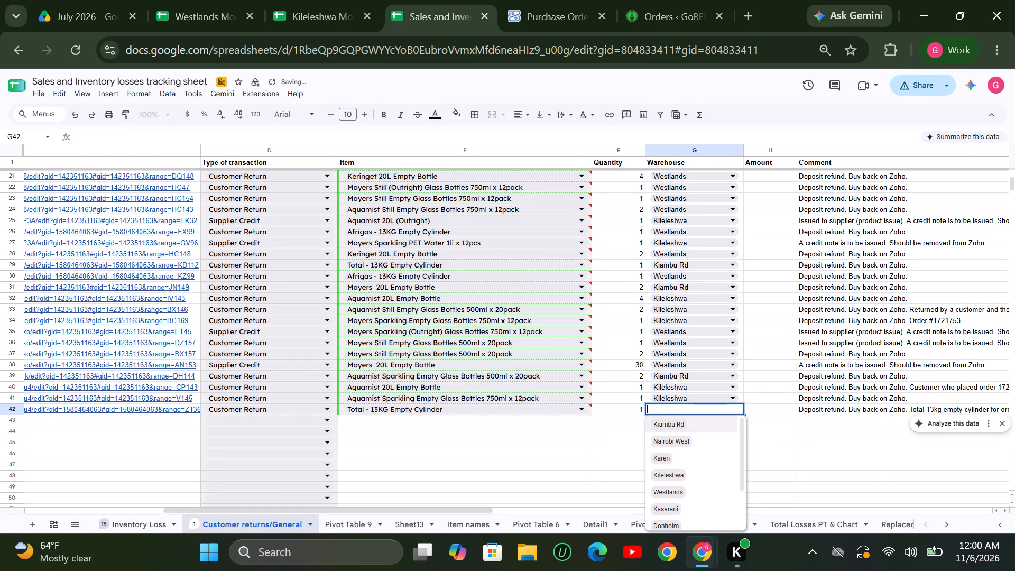
left_click(668, 477)
left_click(520, 475)
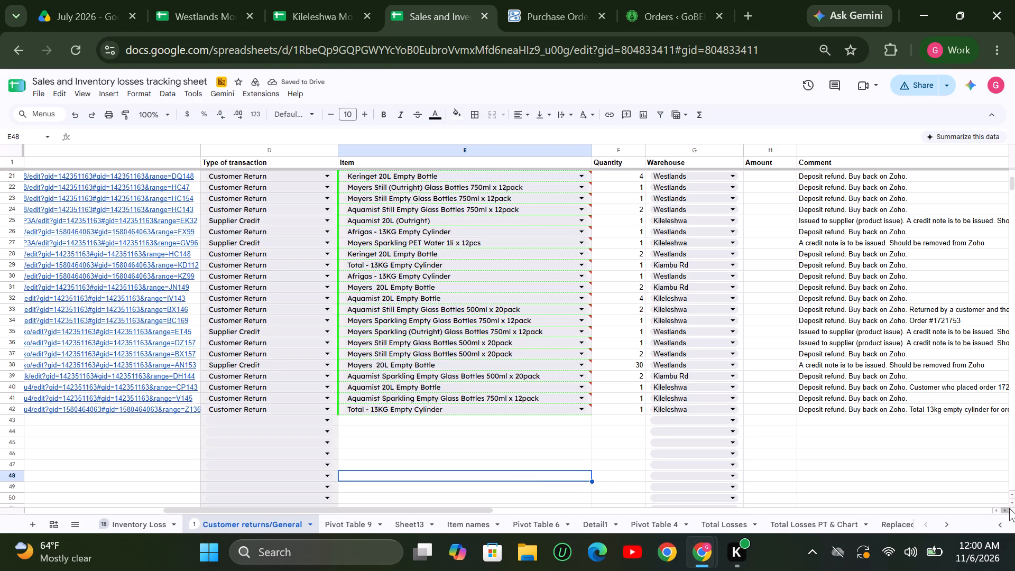
triple_click(995, 506)
left_click(995, 506)
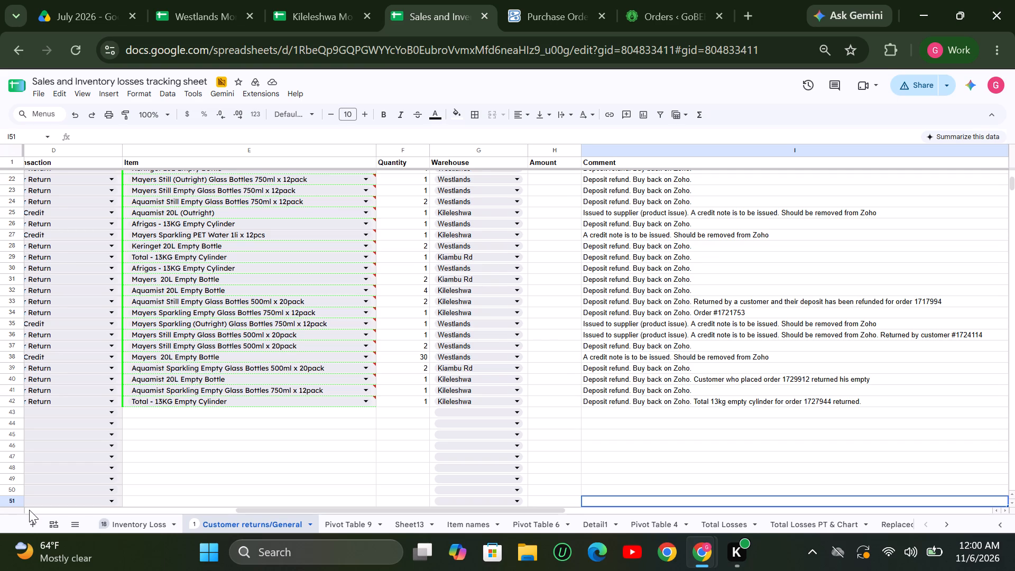
left_click(29, 510)
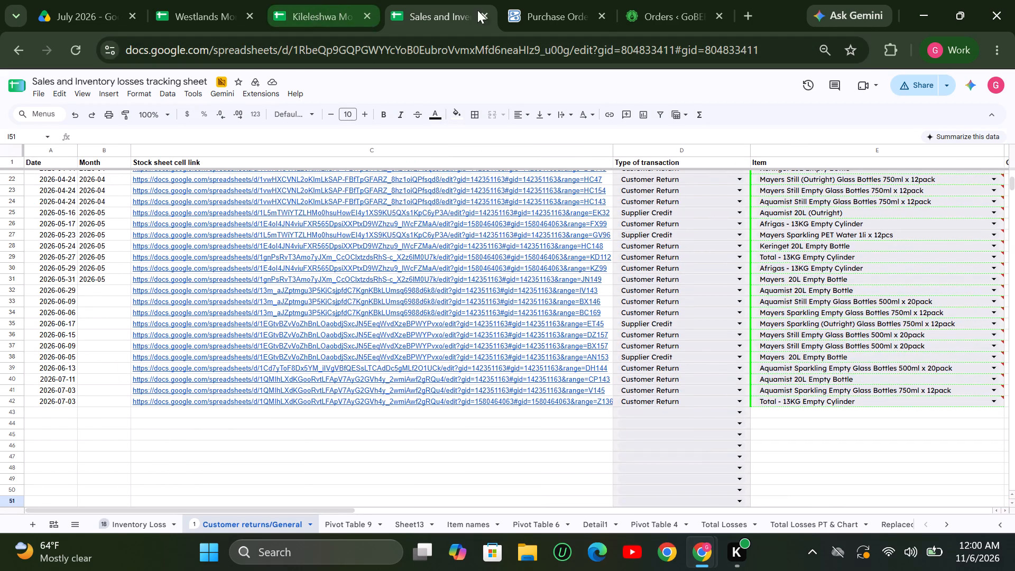
Switch to the Westlands Monthly Darkstore Inventory Tracker.
left_click(546, 13)
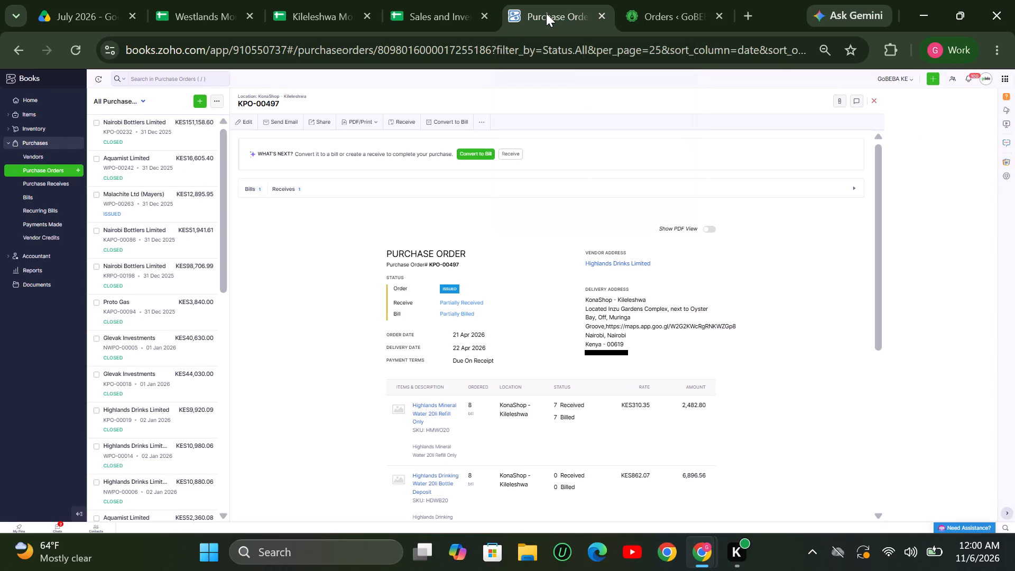
left_click(201, 10)
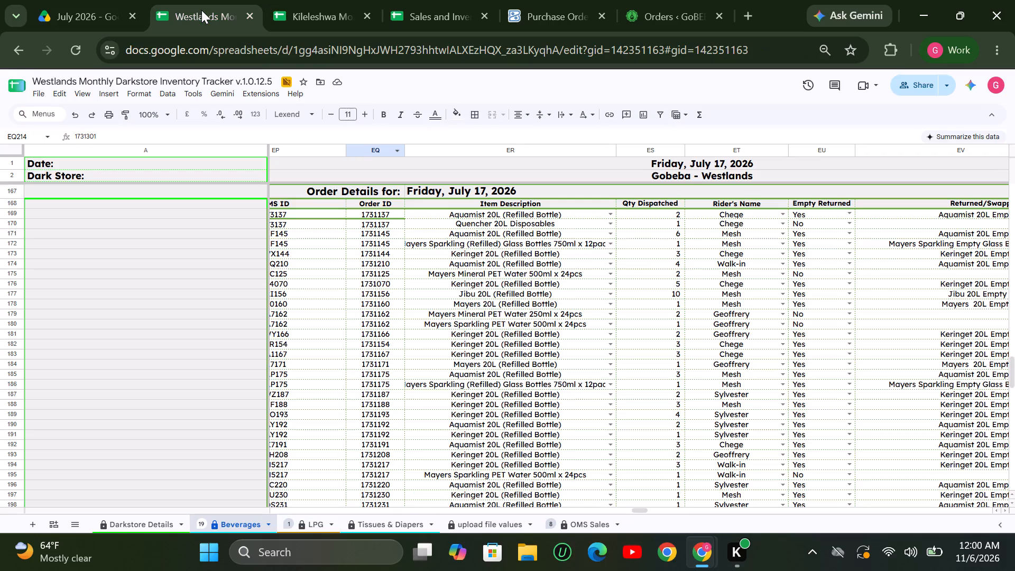
left_click(324, 22)
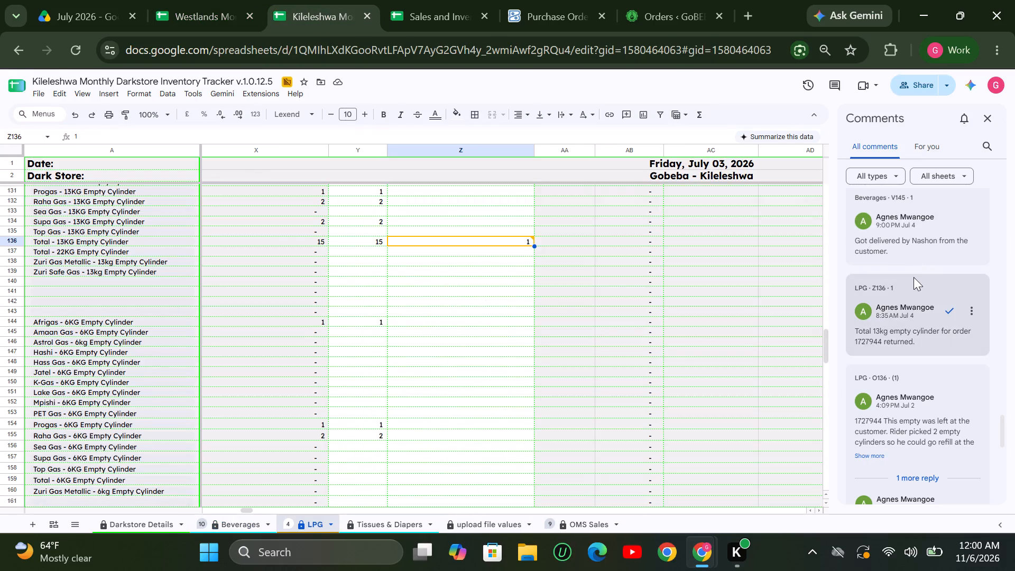
scroll(914, 277, "down", 3)
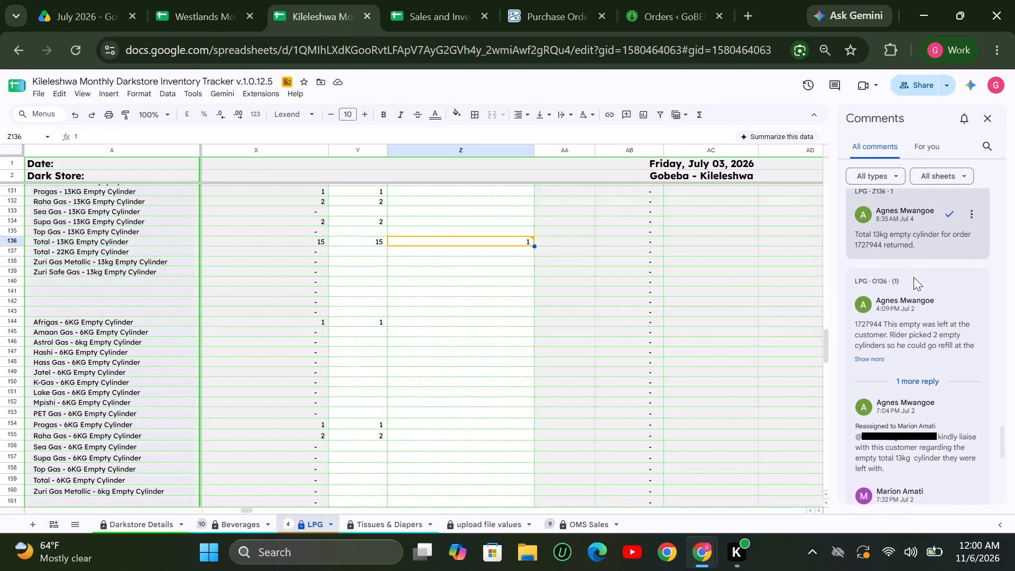
scroll(914, 277, "down", 1)
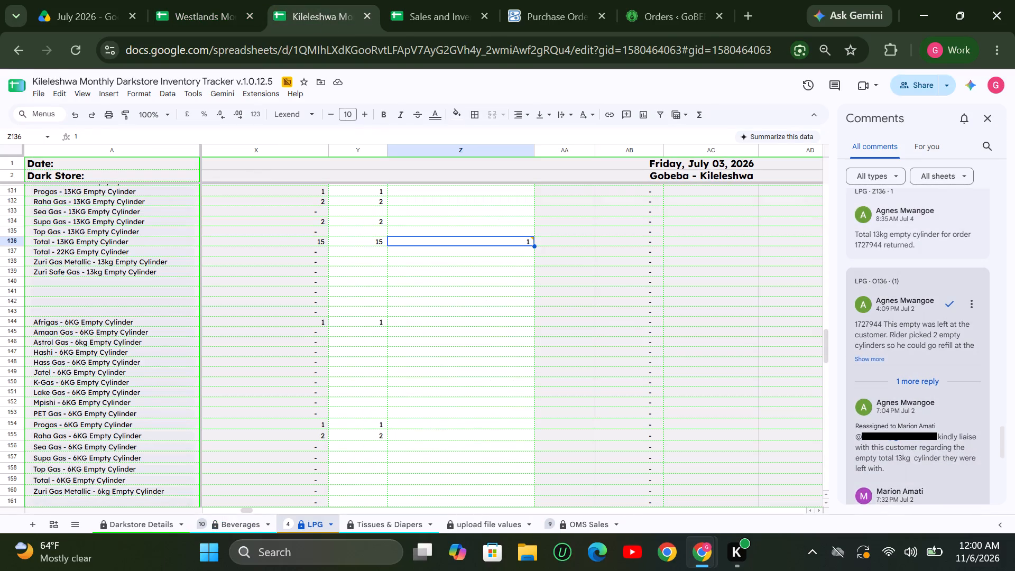
left_click(896, 342)
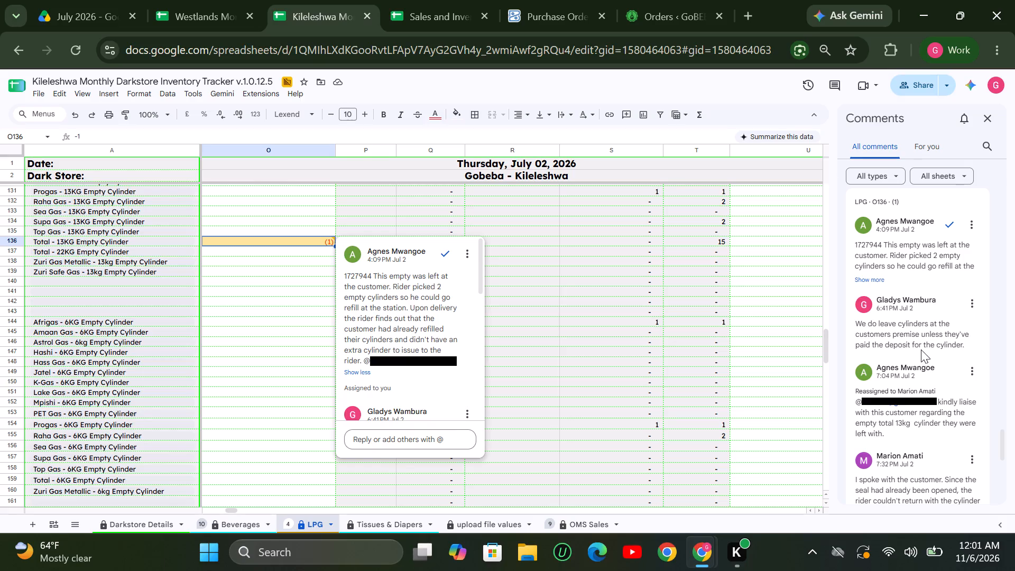
scroll(921, 349, "down", 1)
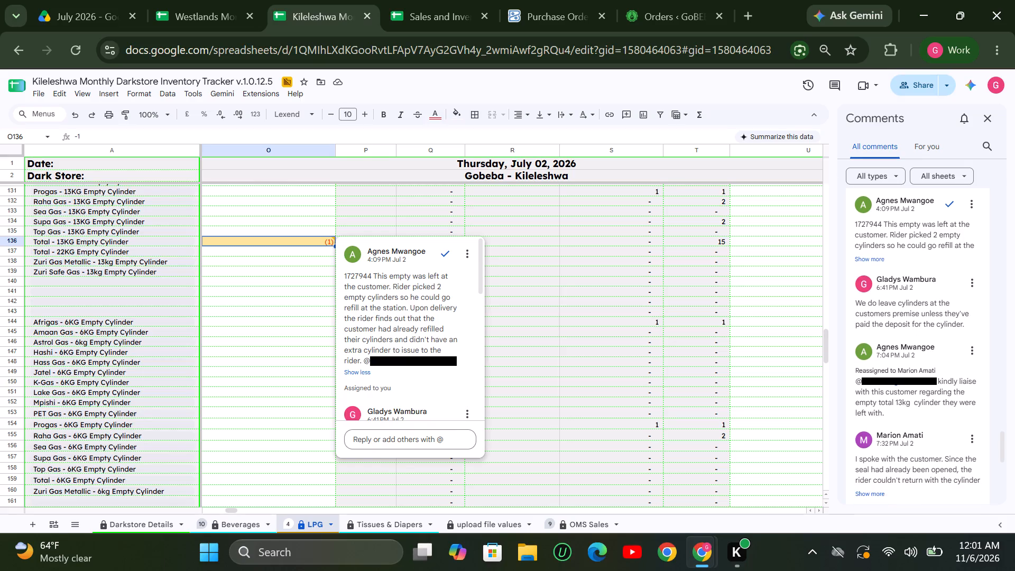
scroll(921, 349, "down", 1)
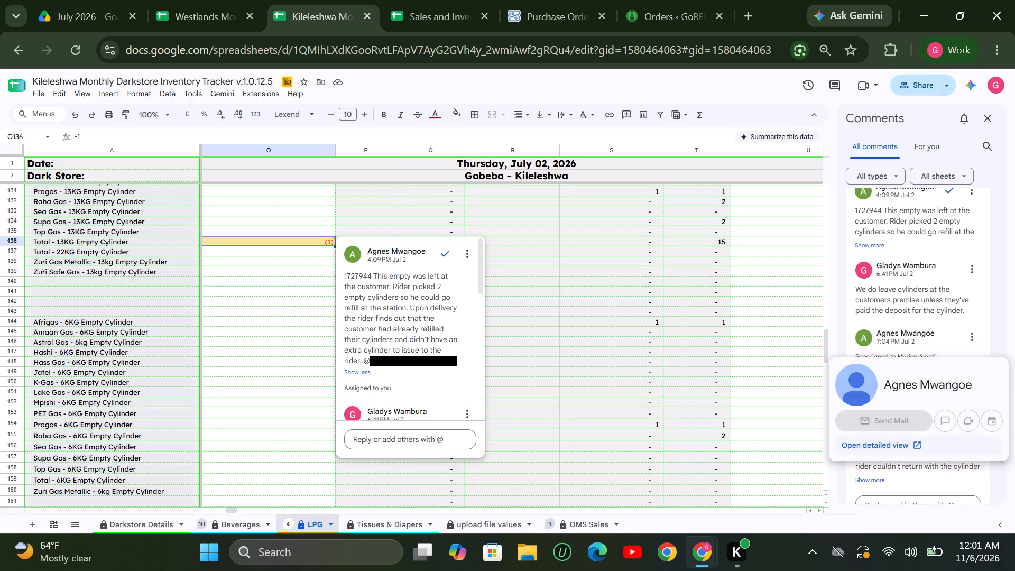
scroll(921, 349, "down", 1)
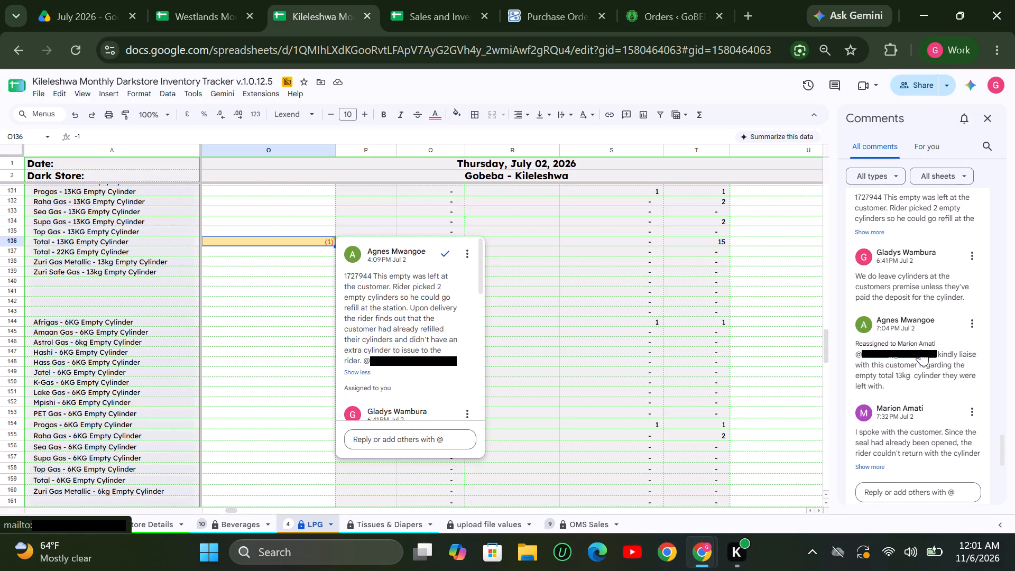
scroll(921, 349, "down", 1)
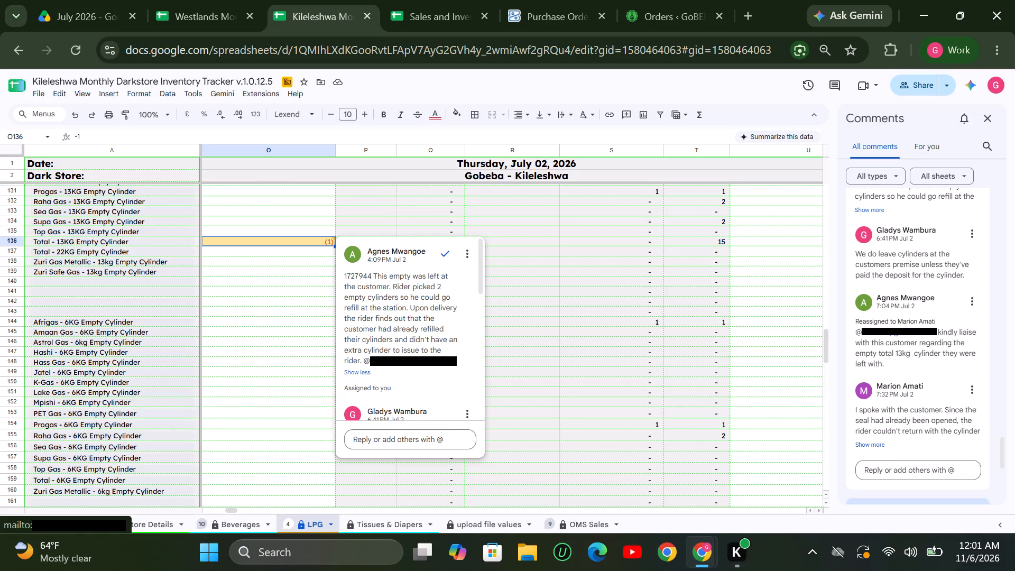
scroll(921, 349, "down", 1)
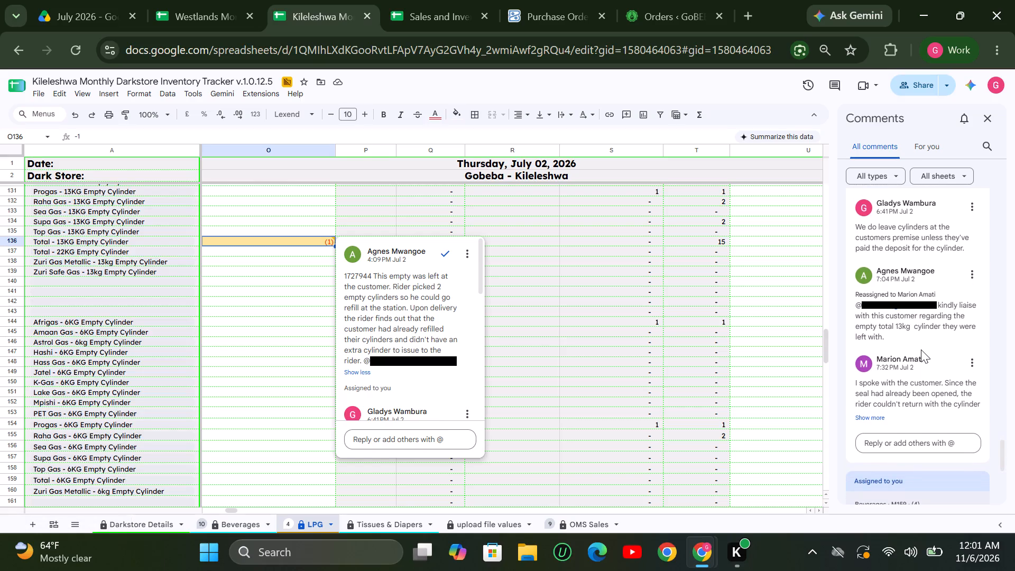
scroll(921, 349, "down", 1)
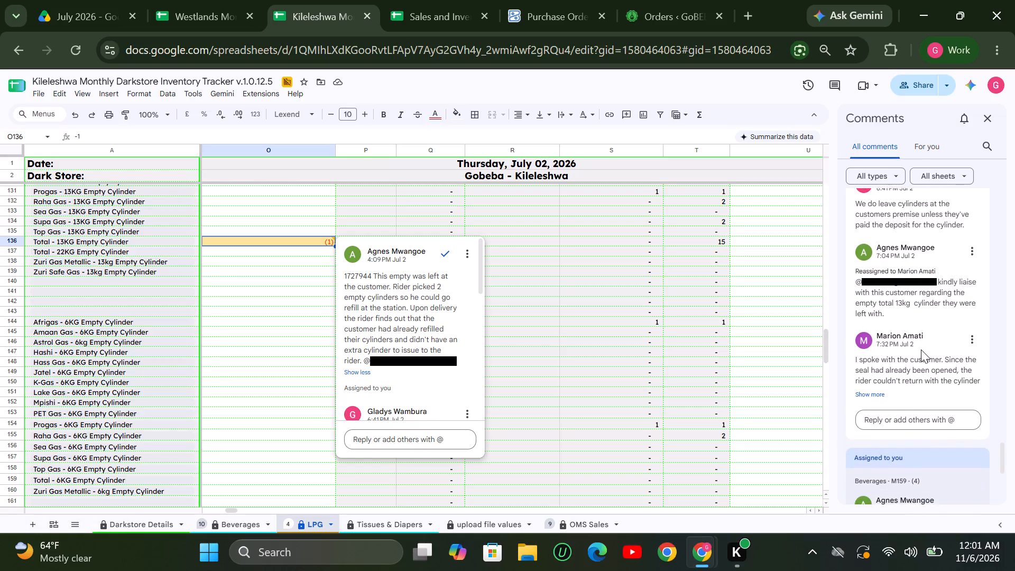
scroll(921, 349, "down", 1)
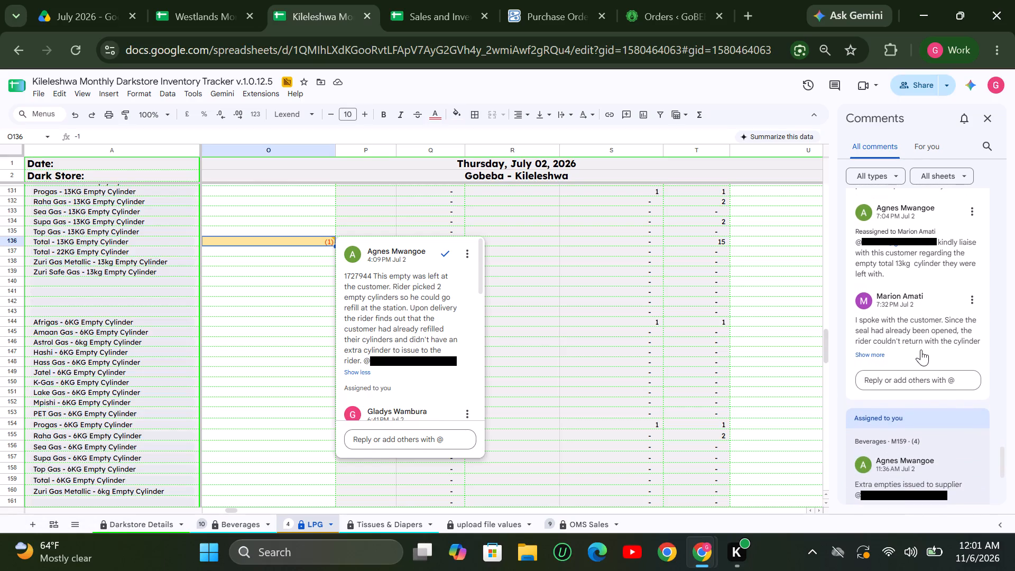
left_click(917, 344)
left_click(878, 358)
scroll(878, 358, "down", 1)
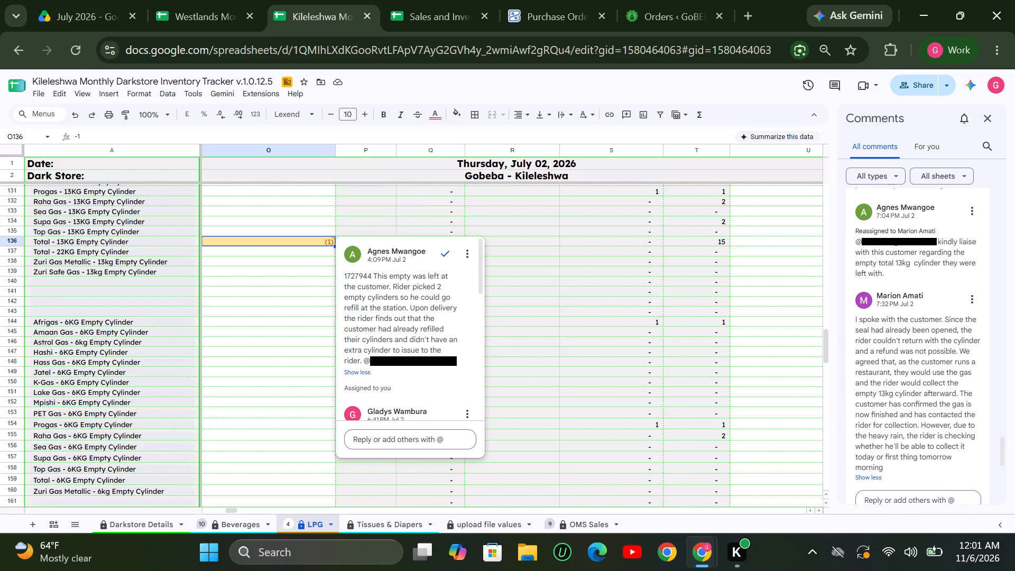
scroll(878, 358, "down", 1)
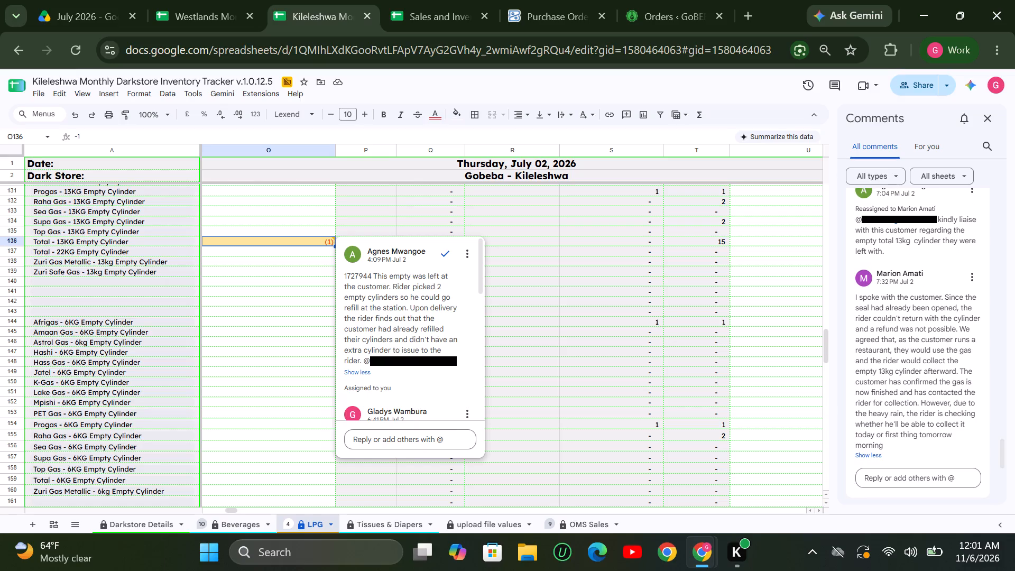
scroll(878, 358, "down", 1)
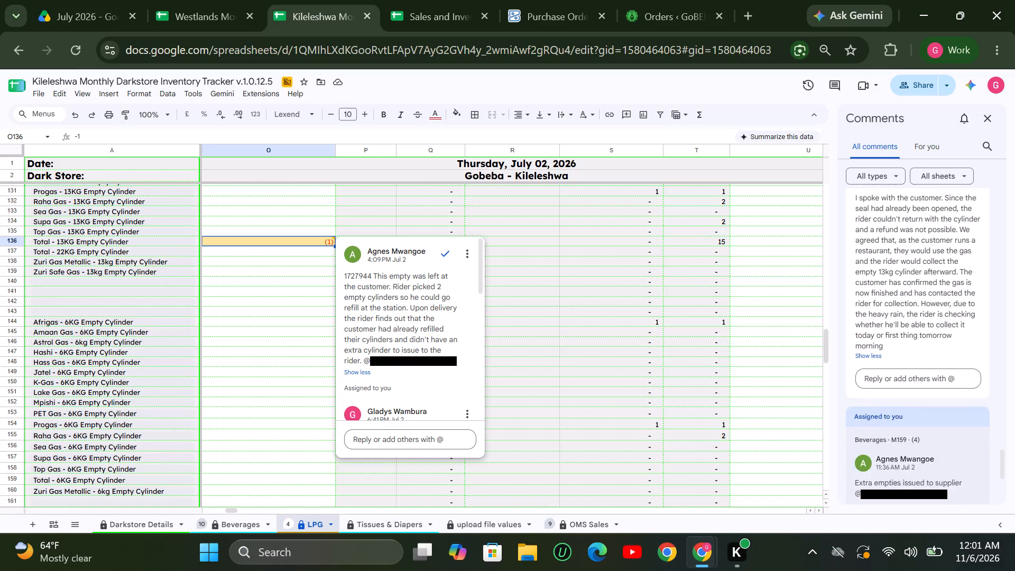
Open the comment on Beverages cell M159 about extra empties issued to the supplier and examine its entry.
scroll(878, 358, "down", 3)
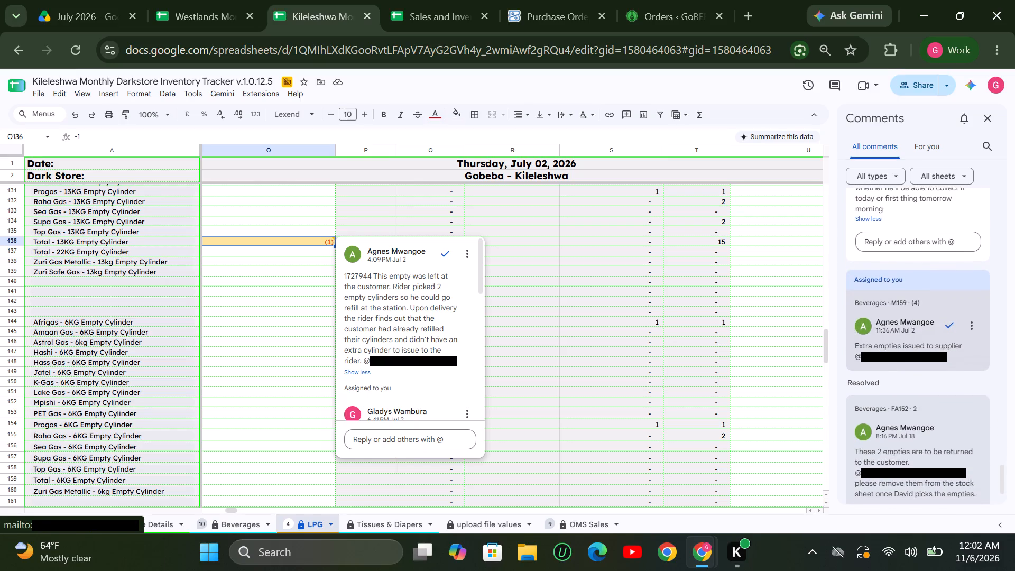
left_click(894, 348)
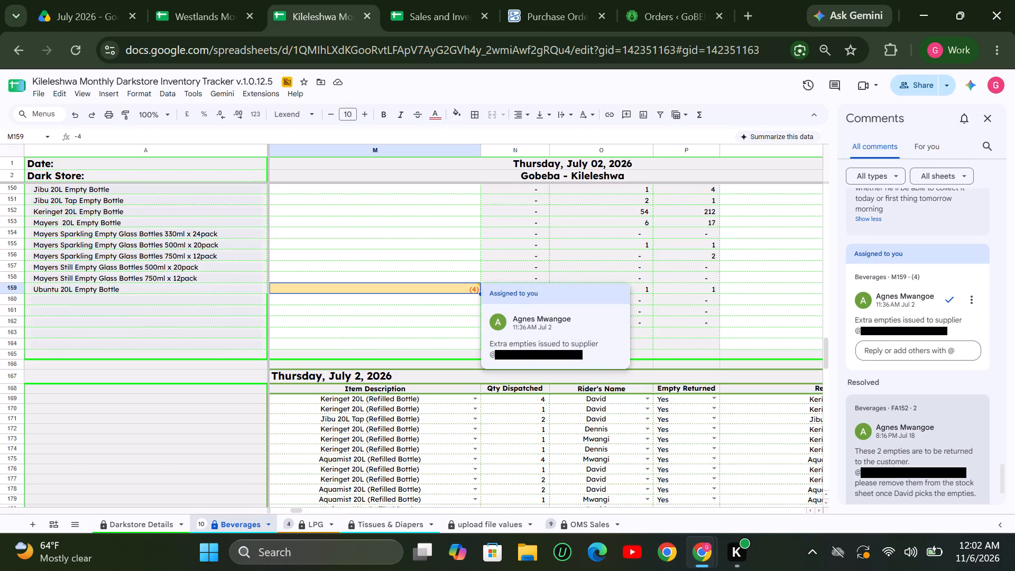
Open the resolved comment on Beverages cell FA152 about empties due back to the customer and read its thread.
scroll(894, 348, "down", 1)
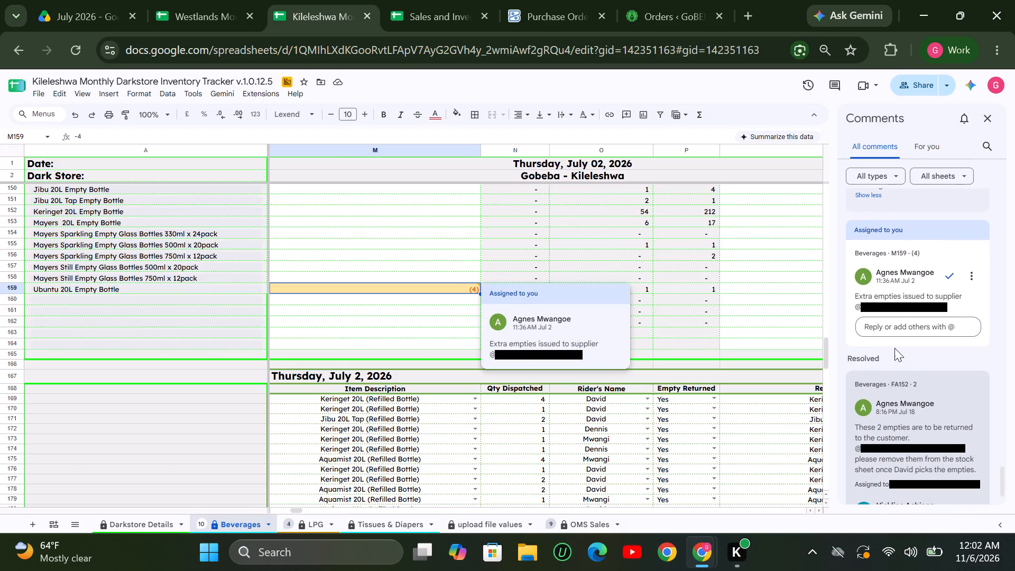
scroll(894, 348, "down", 2)
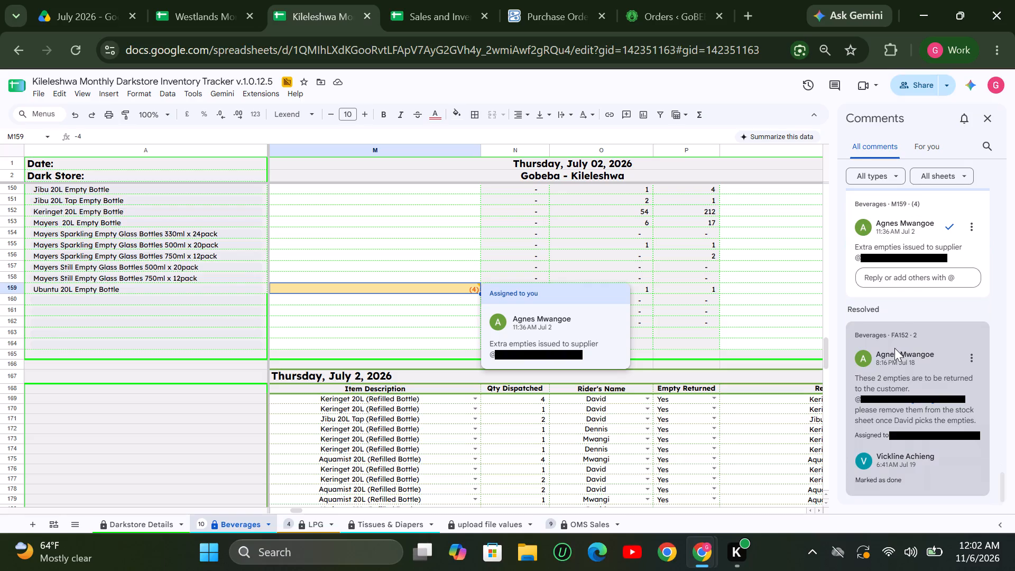
scroll(902, 316, "down", 2)
left_click(895, 385)
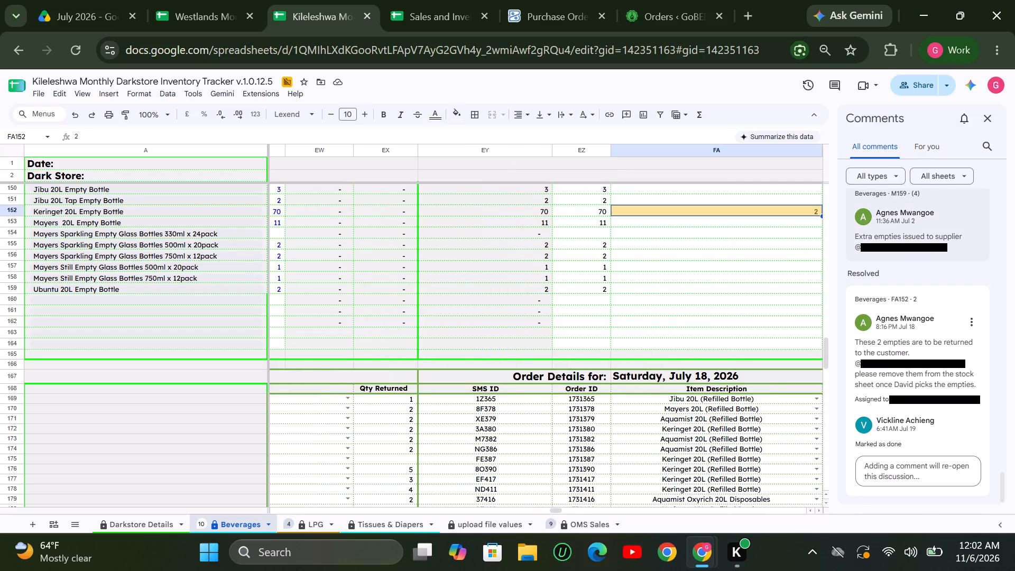
scroll(895, 385, "down", 1)
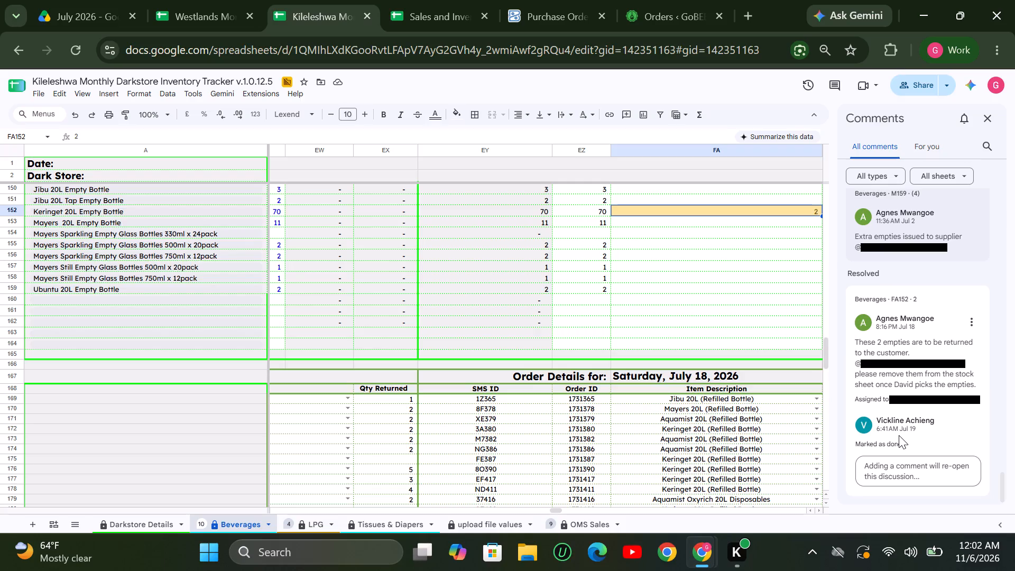
scroll(899, 435, "down", 4)
Close the Kileleshwa inventory tracker and switch to the Westlands Monthly Darkstore Inventory Tracker.
left_click(364, 12)
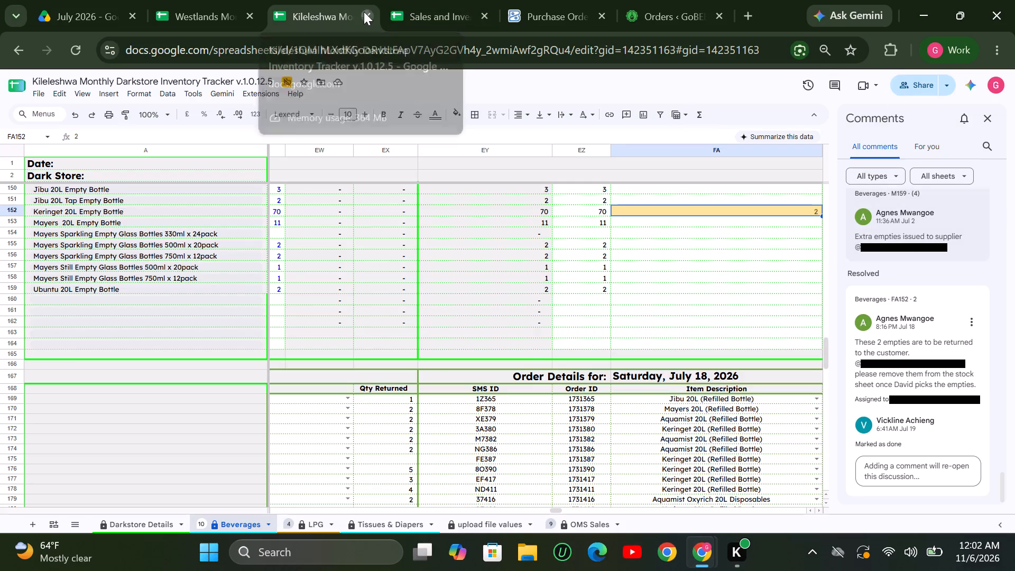
left_click(184, 9)
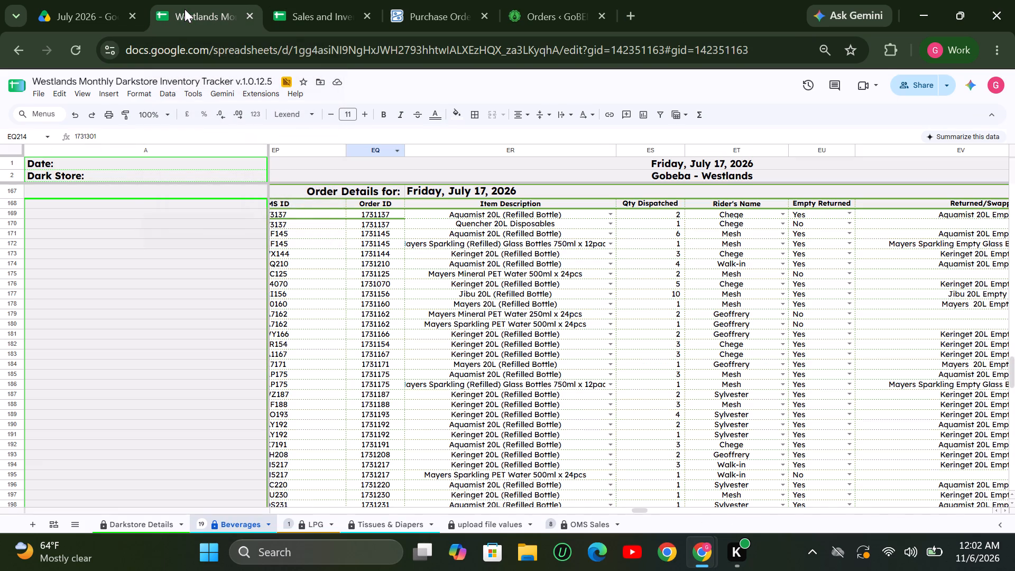
Show all comments in the Westlands tracker and read through them, opening the OMS Sales J139 comment about a customer replacement.
left_click(833, 87)
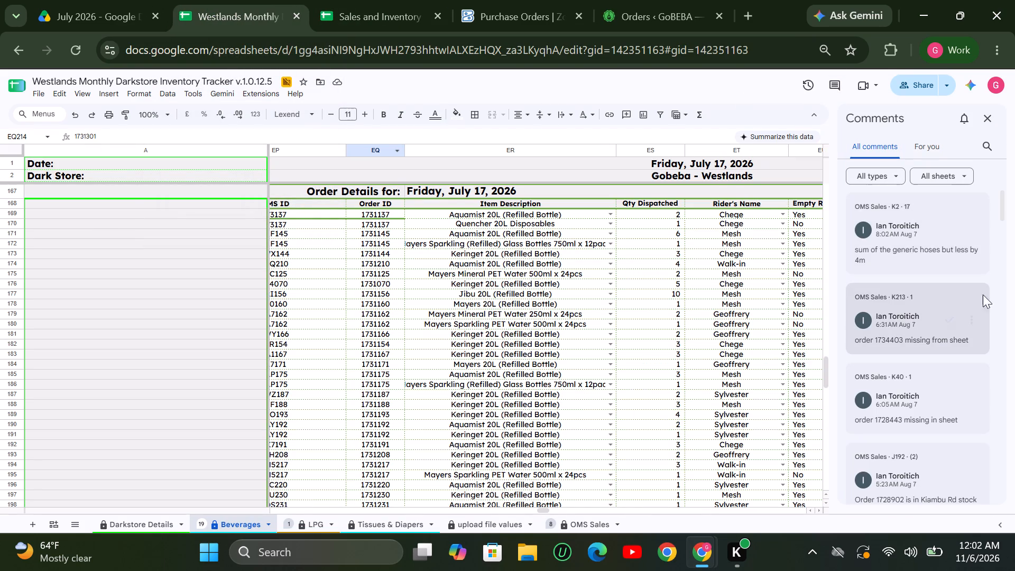
scroll(933, 270, "down", 2)
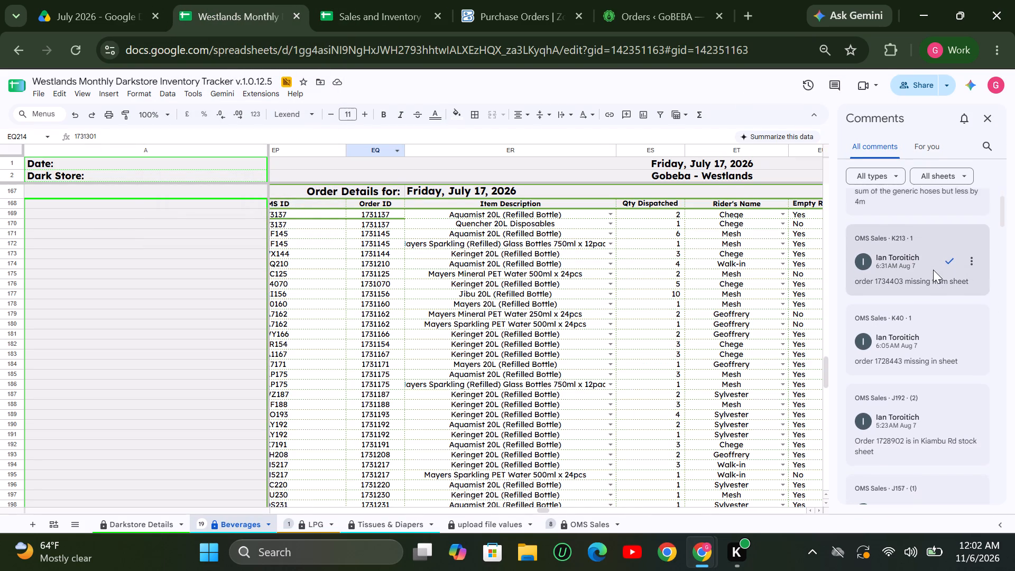
scroll(933, 270, "down", 2)
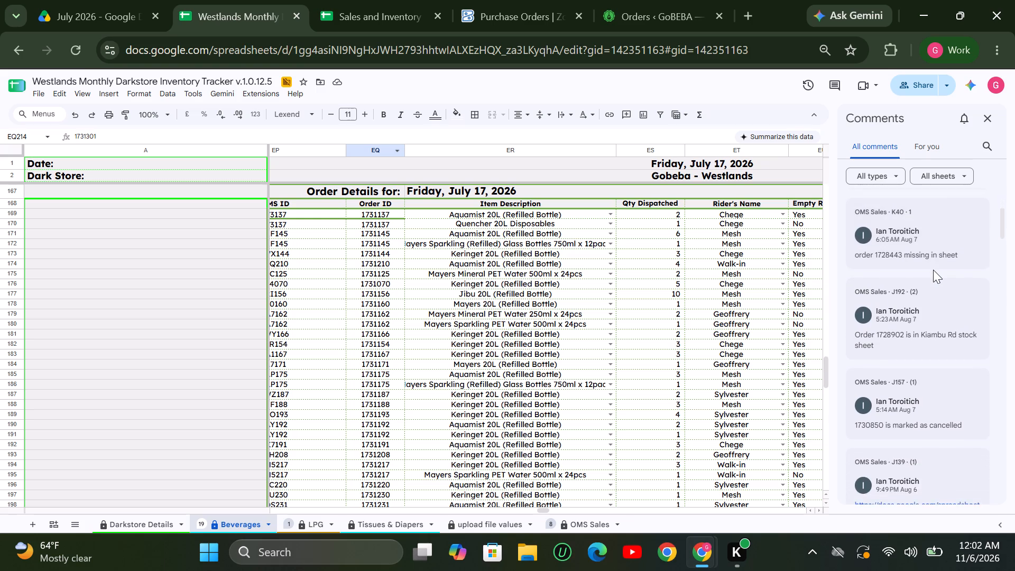
scroll(933, 270, "down", 2)
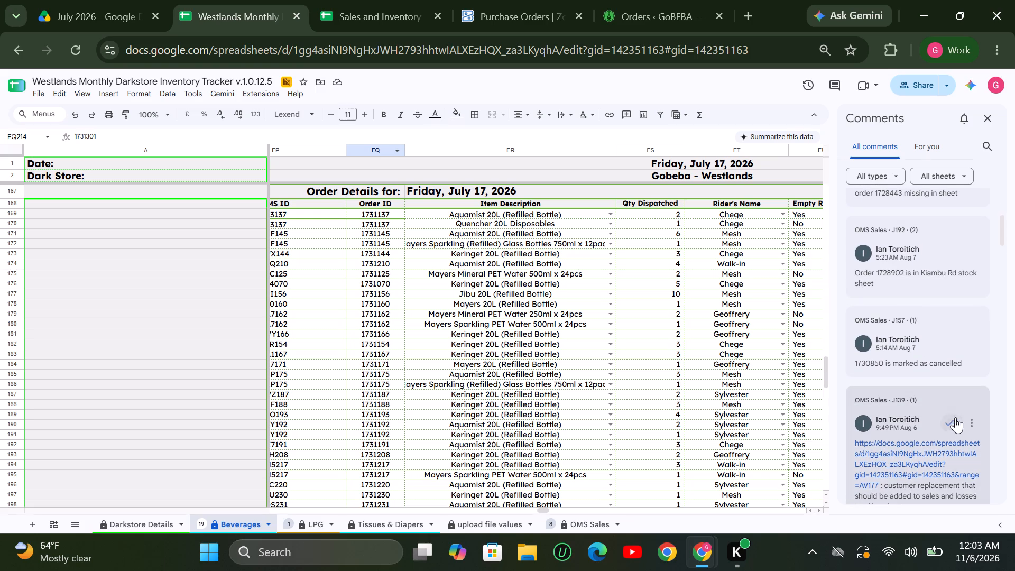
scroll(943, 397, "down", 1)
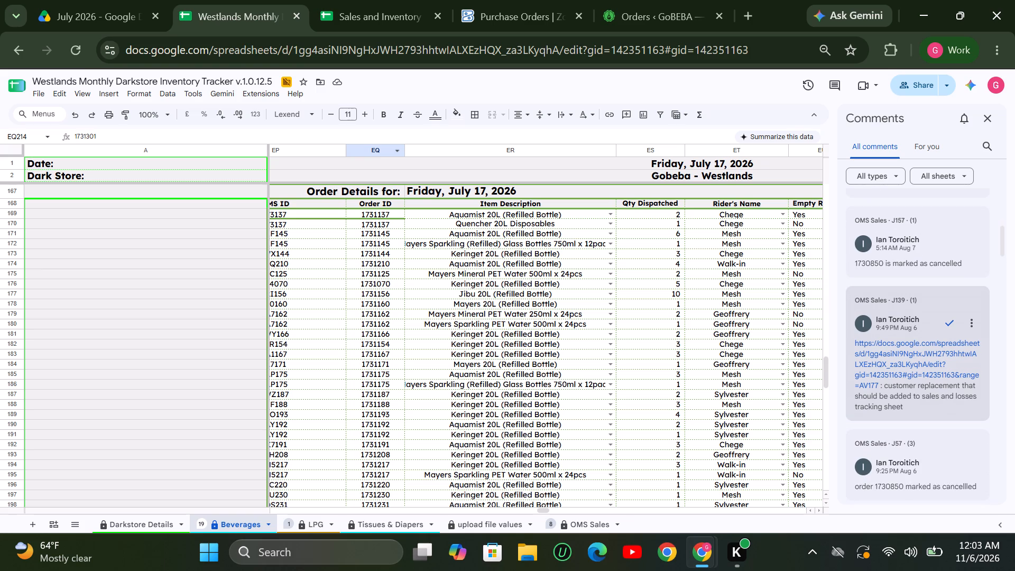
scroll(943, 397, "down", 1)
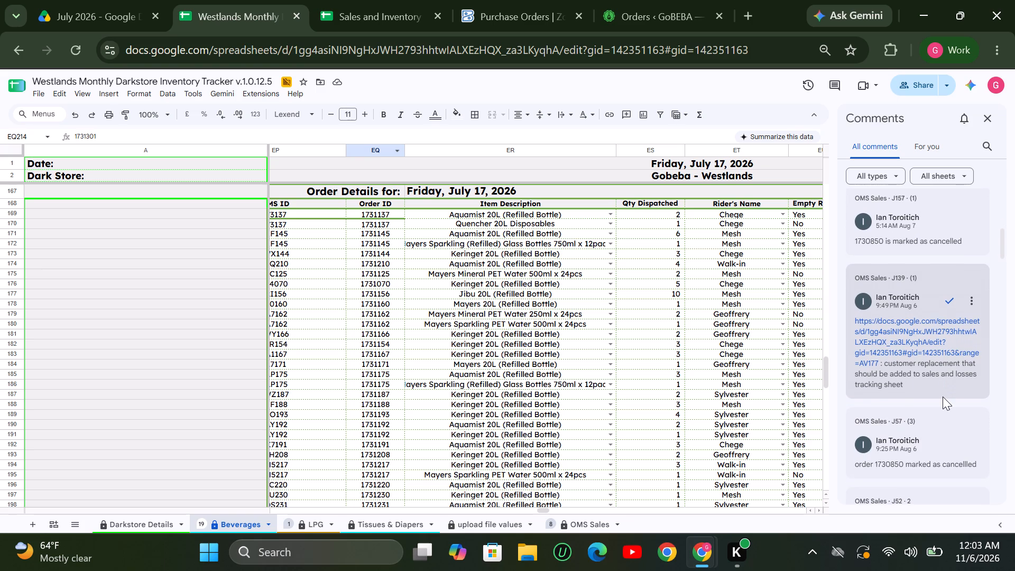
scroll(943, 397, "down", 1)
left_click(914, 342)
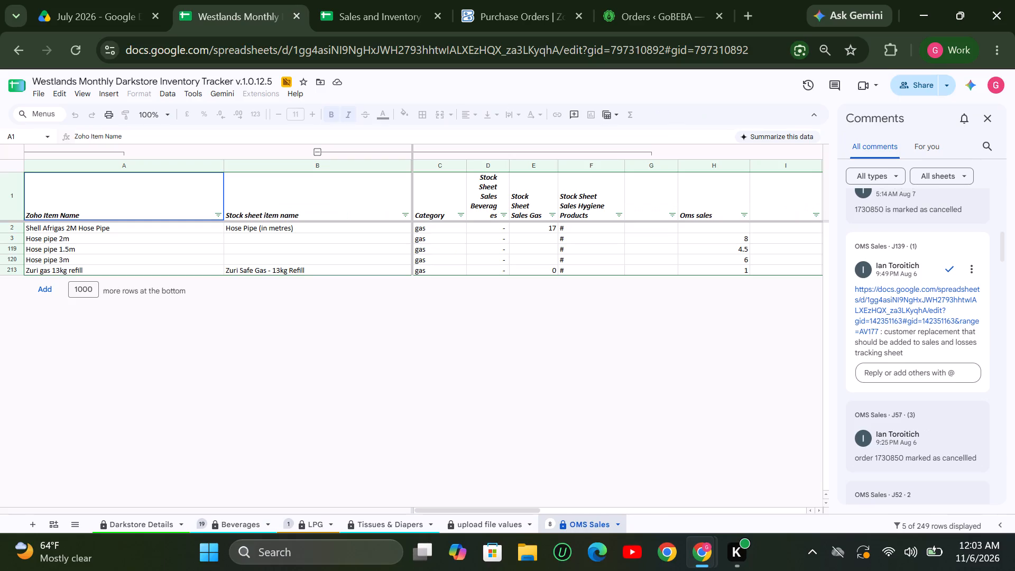
Read on to the OMS Sales J52 comment and follow its link to Beverages cell AD211 to examine order 1728516's entry.
scroll(914, 342, "down", 1)
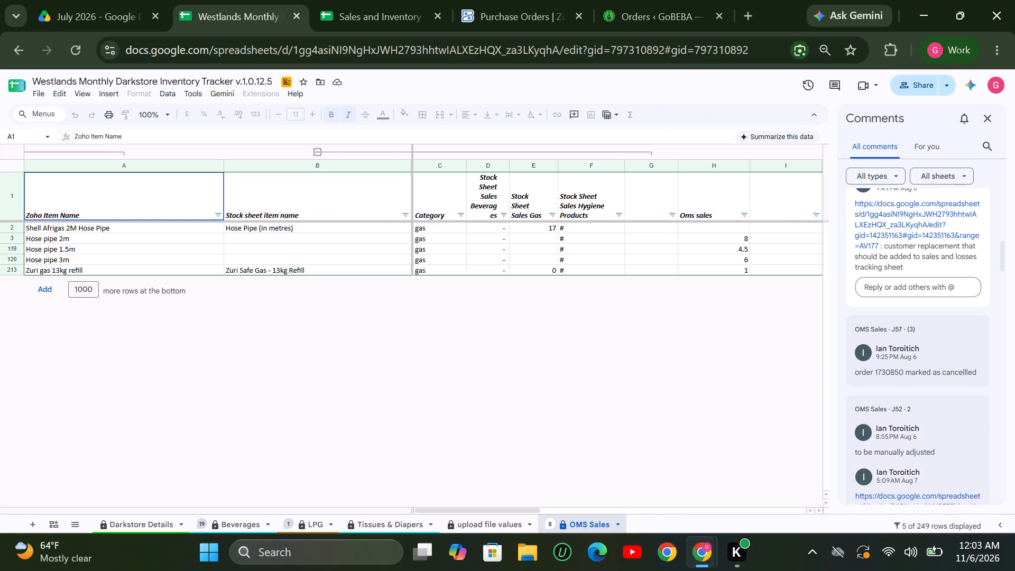
scroll(914, 342, "down", 1)
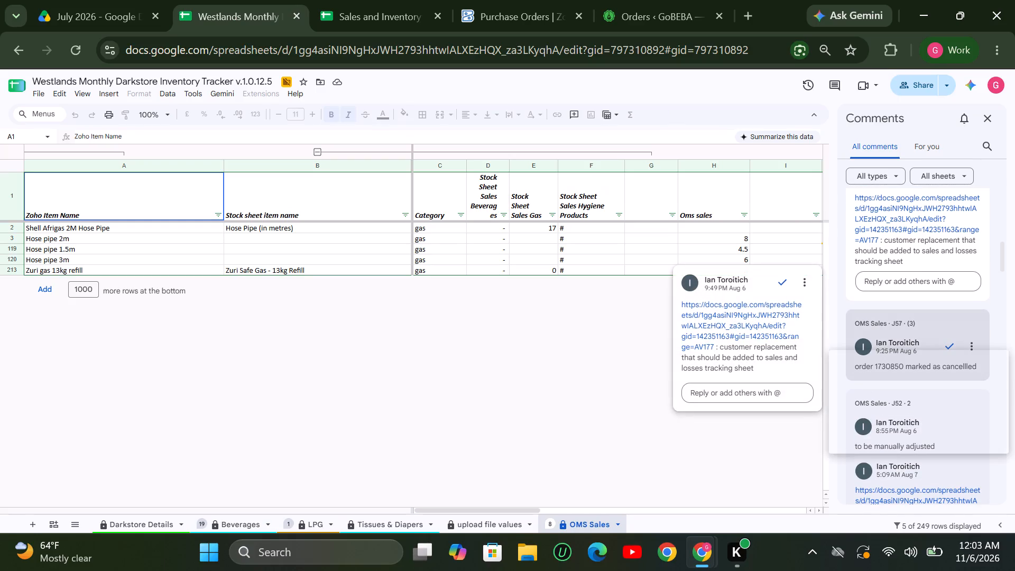
scroll(914, 342, "down", 1)
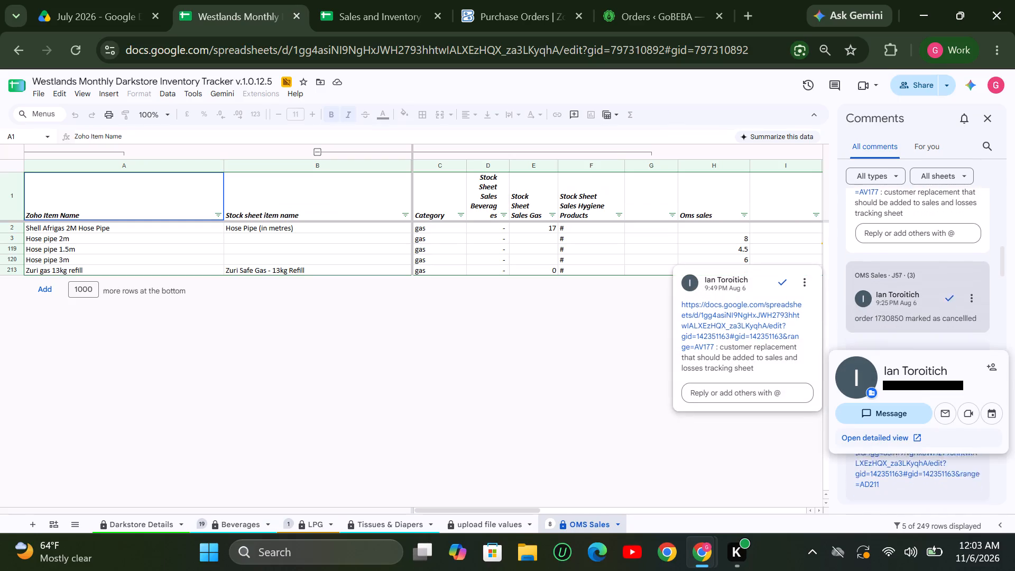
scroll(914, 342, "down", 1)
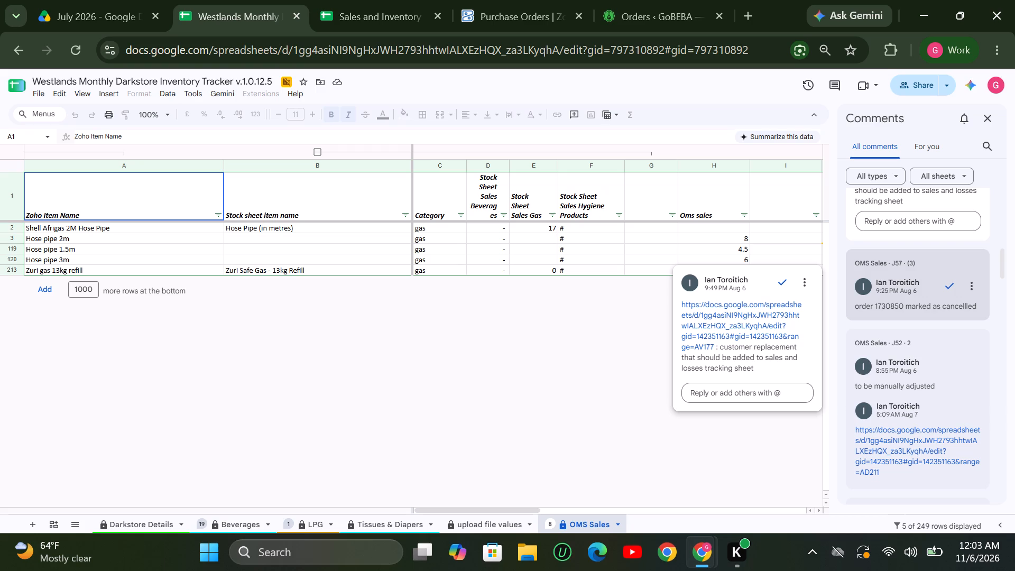
scroll(923, 307, "down", 2)
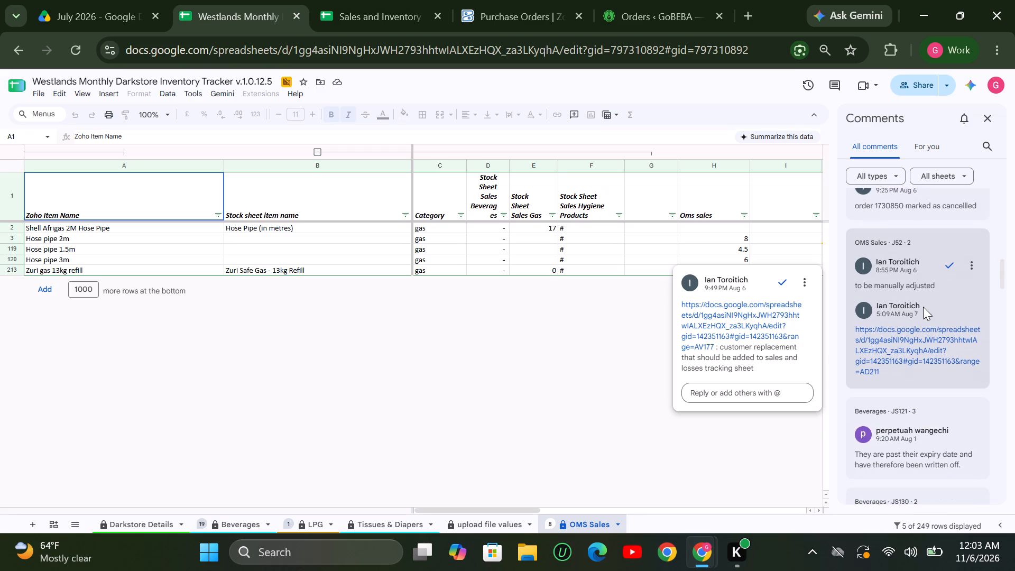
scroll(923, 307, "down", 2)
left_click(923, 307)
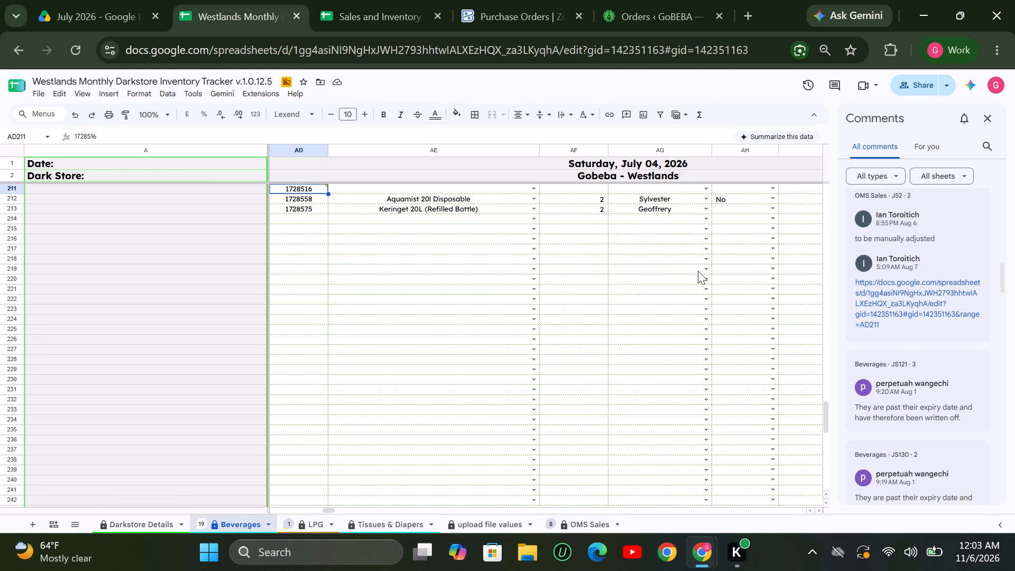
scroll(698, 271, "up", 2)
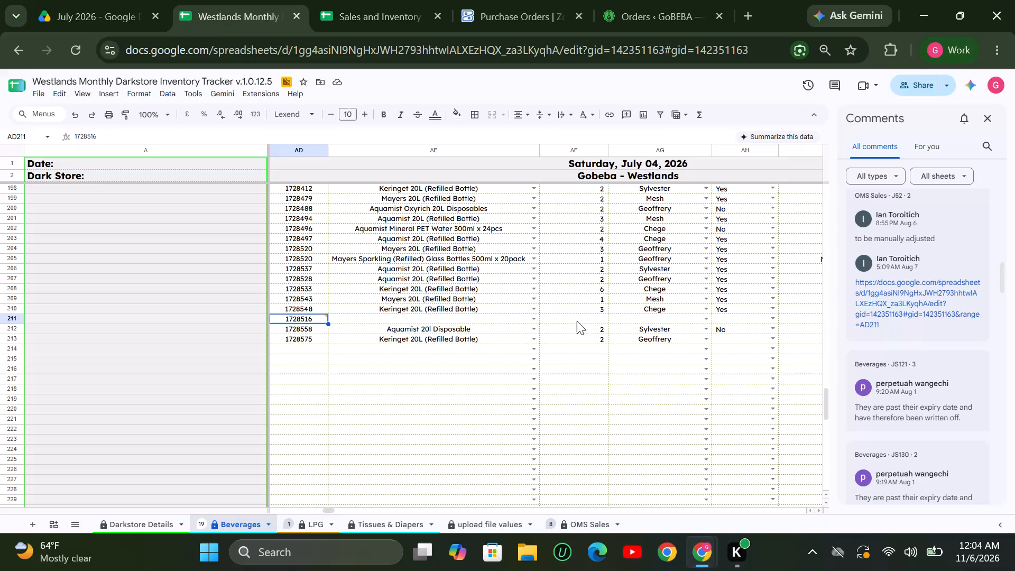
Open the comment on Beverages cell JS121 about expired, written-off stock and copy that row's item name, Quencher Drinking Water 6 Pack (4x6) 500ML.
scroll(890, 328, "down", 1)
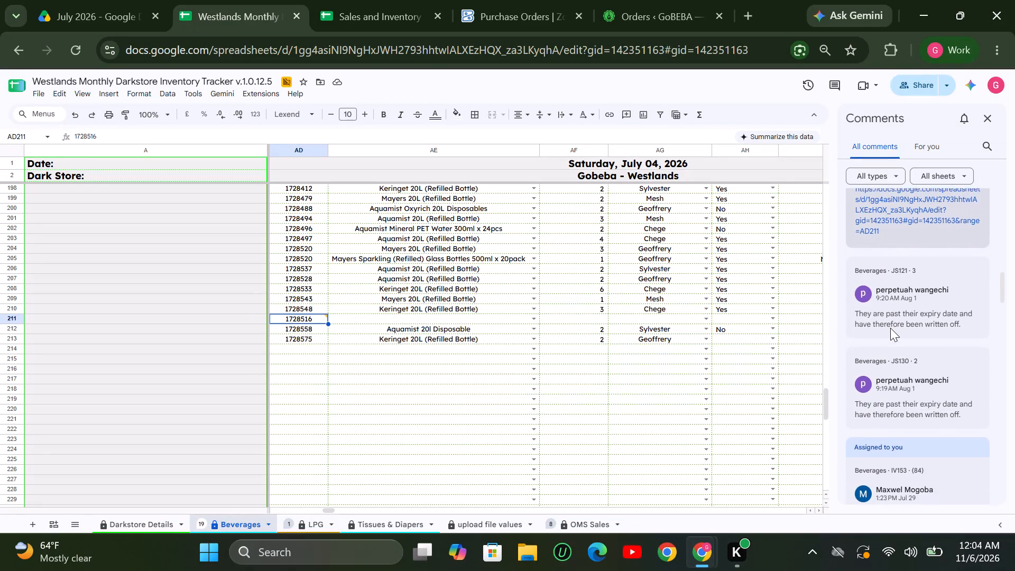
scroll(890, 328, "down", 1)
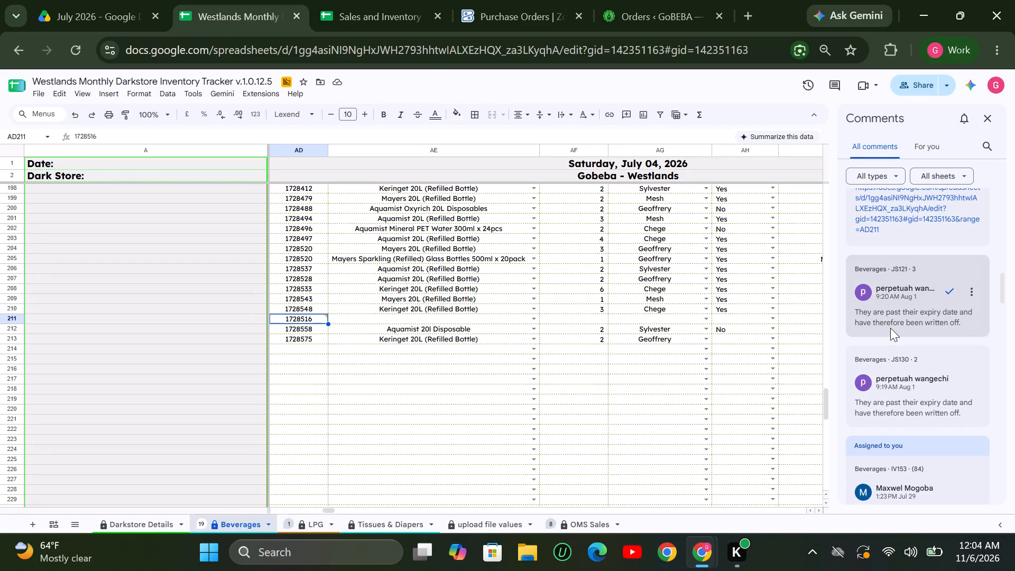
left_click(890, 328)
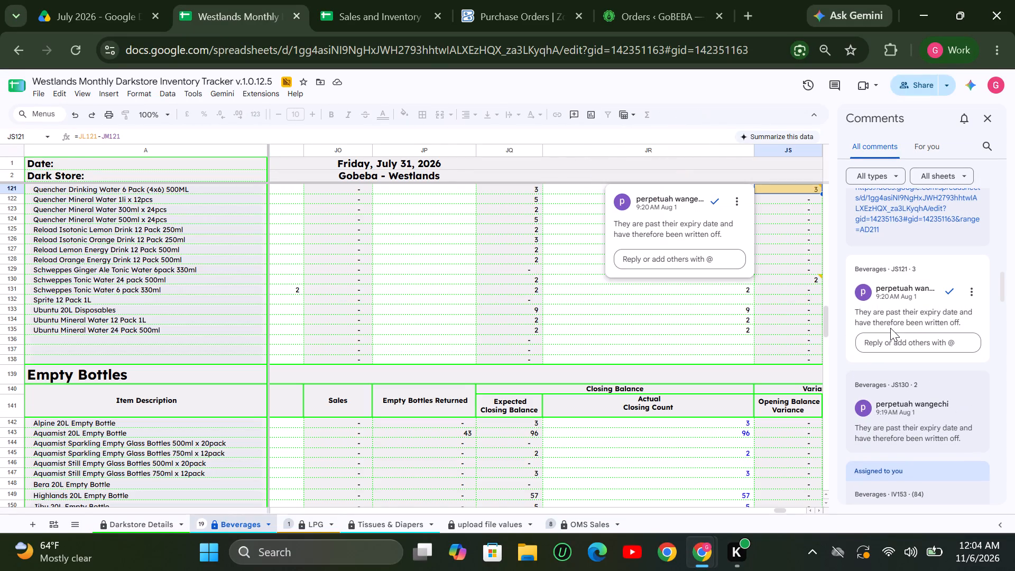
left_click(819, 509)
left_click(819, 509)
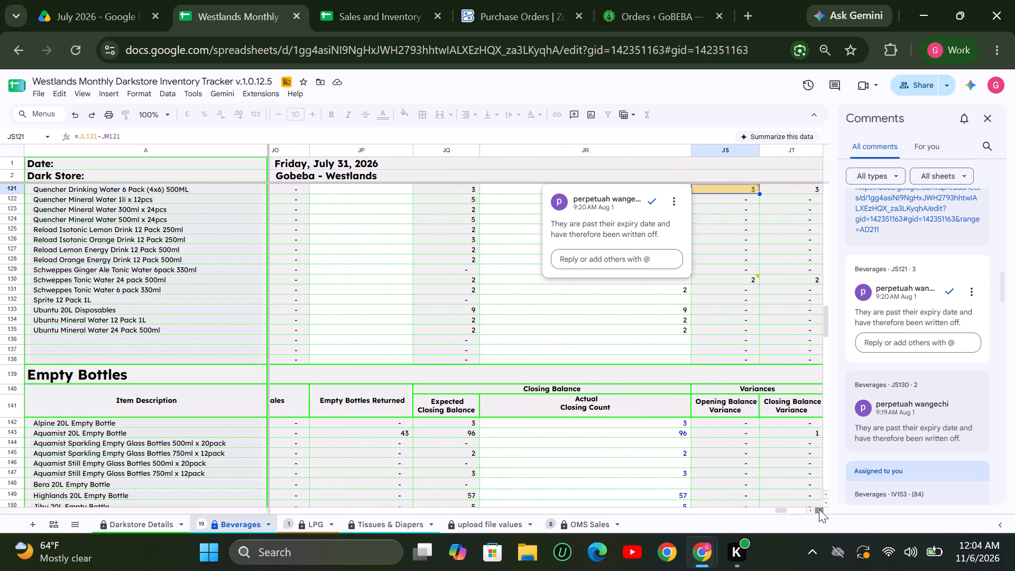
scroll(658, 446, "up", 2)
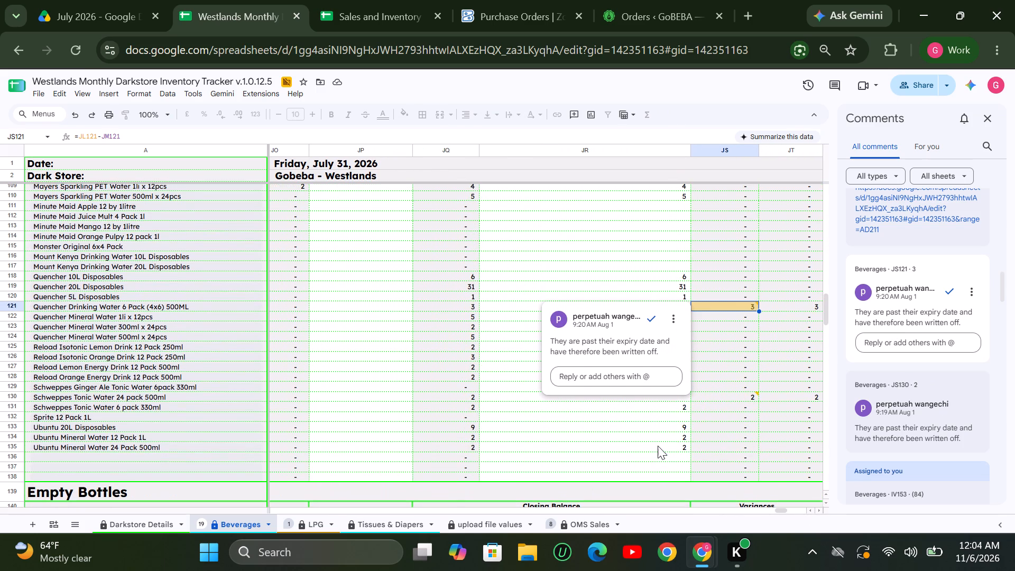
left_click(77, 307)
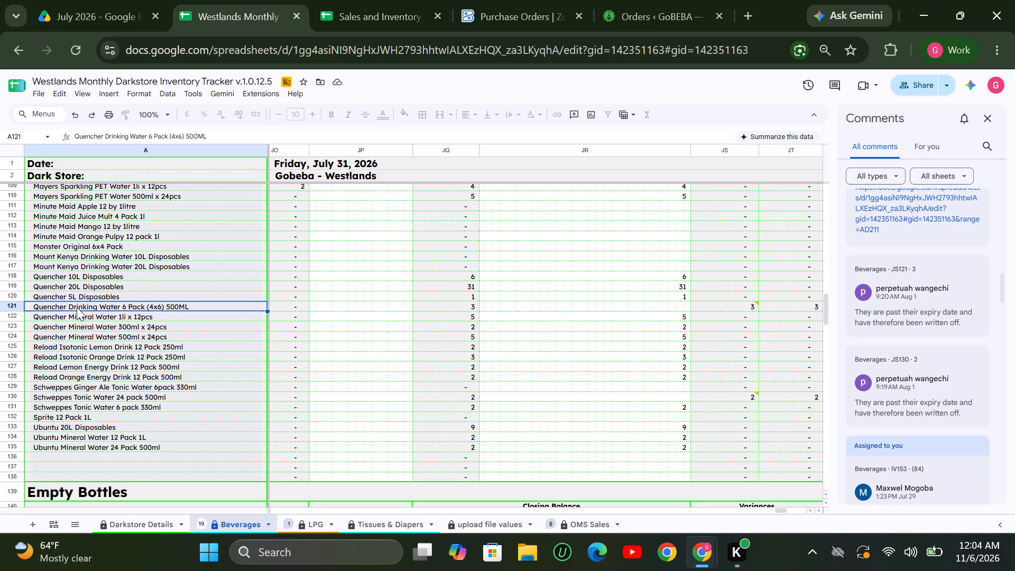
key("ctrl+c")
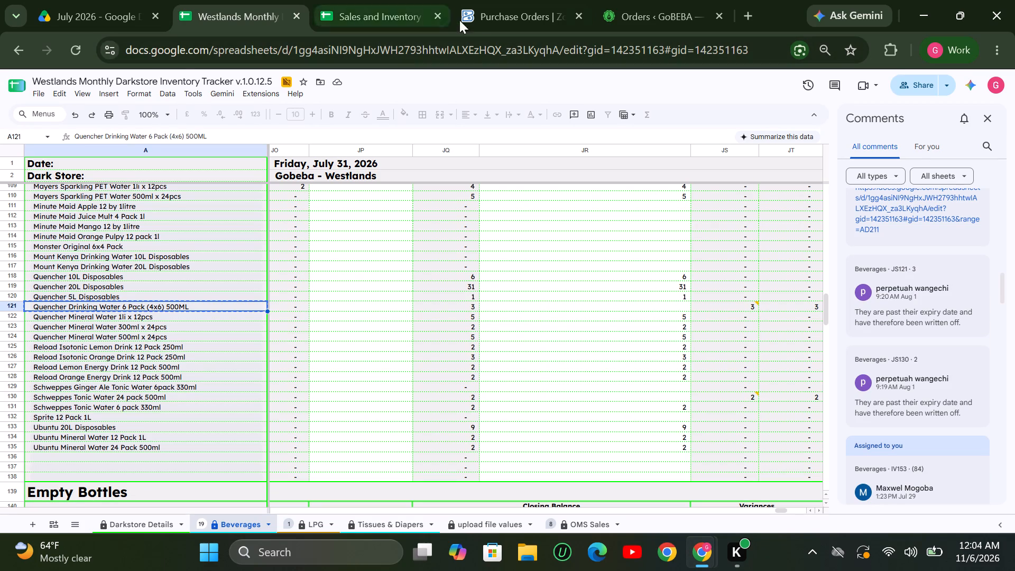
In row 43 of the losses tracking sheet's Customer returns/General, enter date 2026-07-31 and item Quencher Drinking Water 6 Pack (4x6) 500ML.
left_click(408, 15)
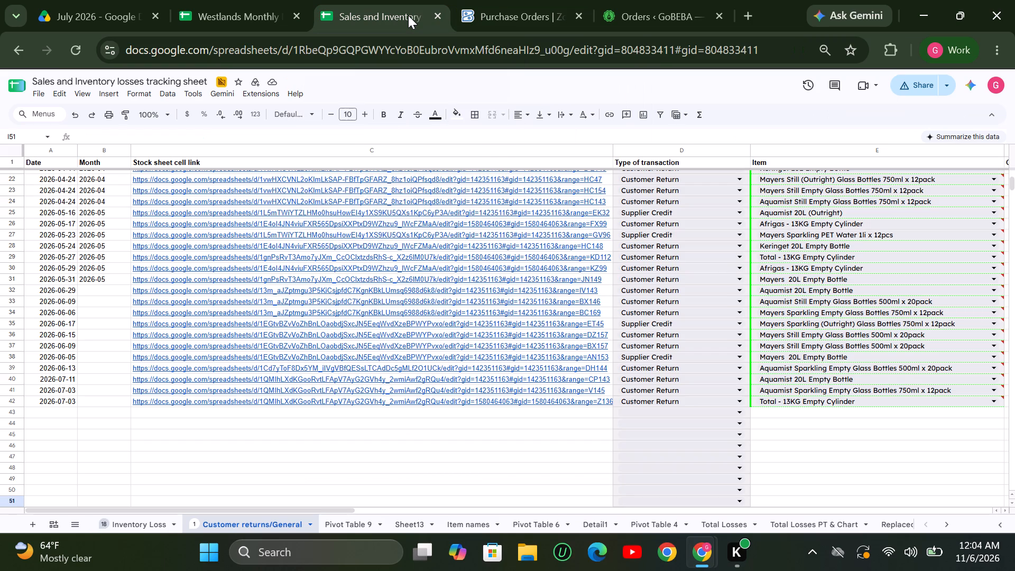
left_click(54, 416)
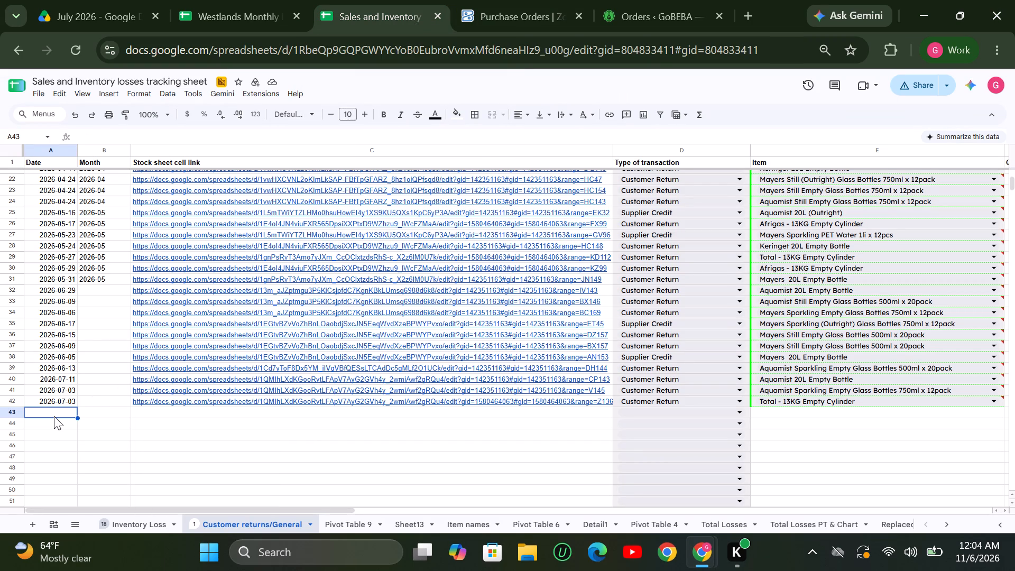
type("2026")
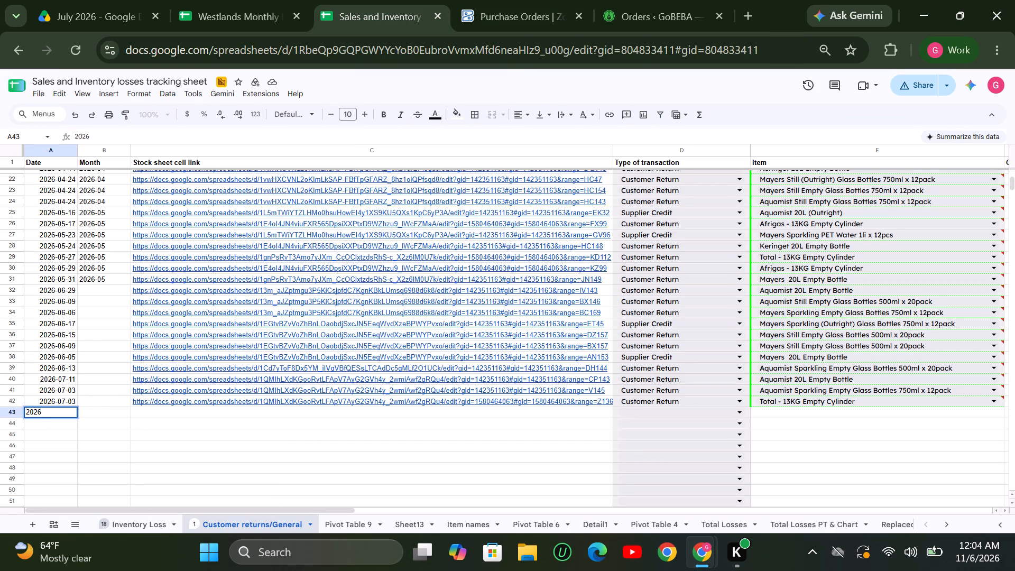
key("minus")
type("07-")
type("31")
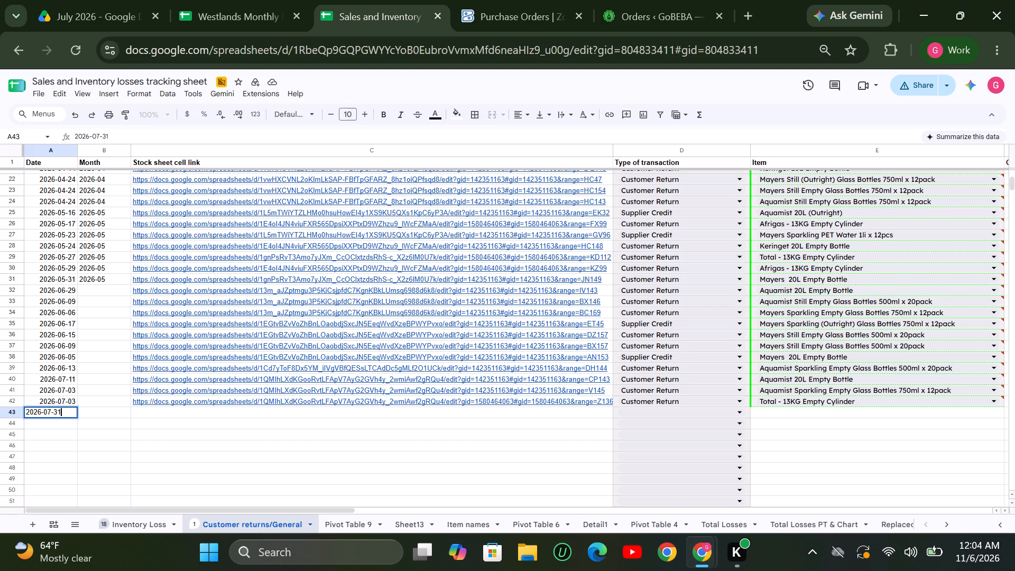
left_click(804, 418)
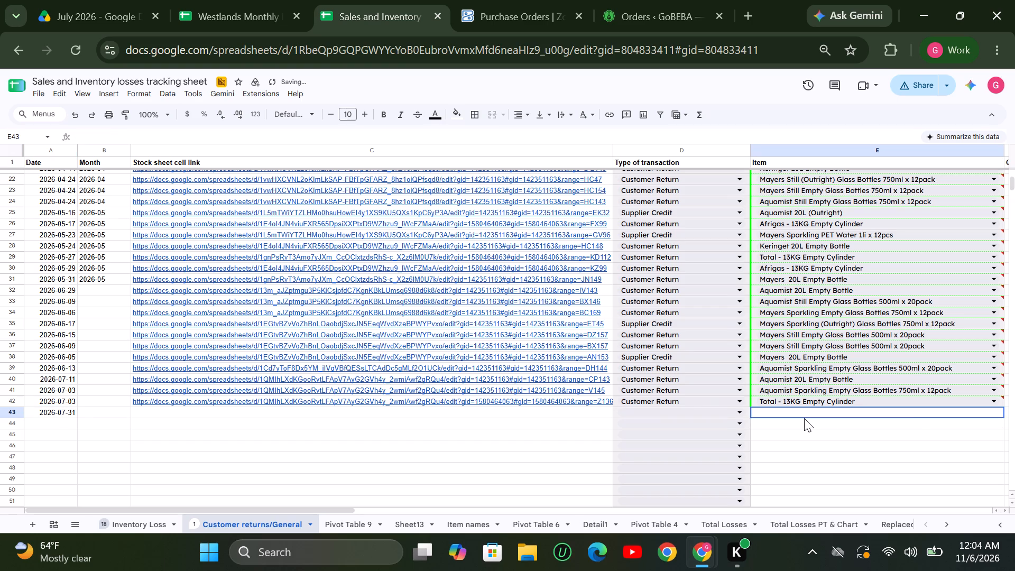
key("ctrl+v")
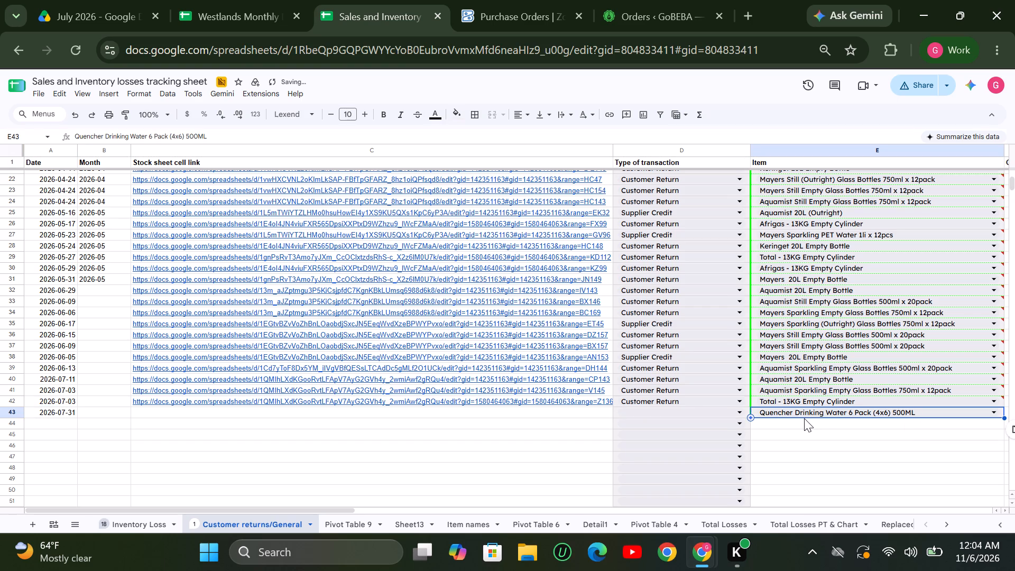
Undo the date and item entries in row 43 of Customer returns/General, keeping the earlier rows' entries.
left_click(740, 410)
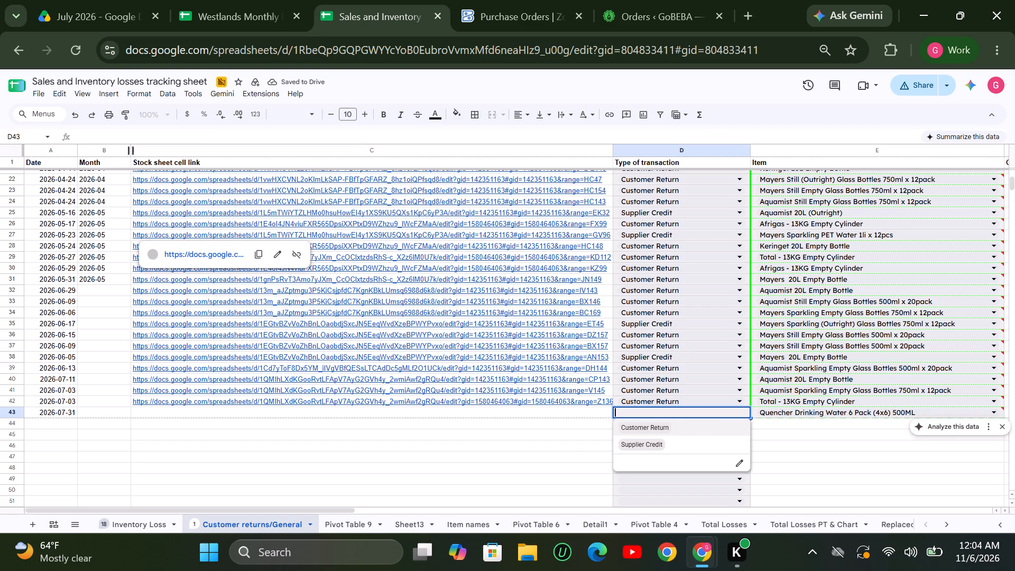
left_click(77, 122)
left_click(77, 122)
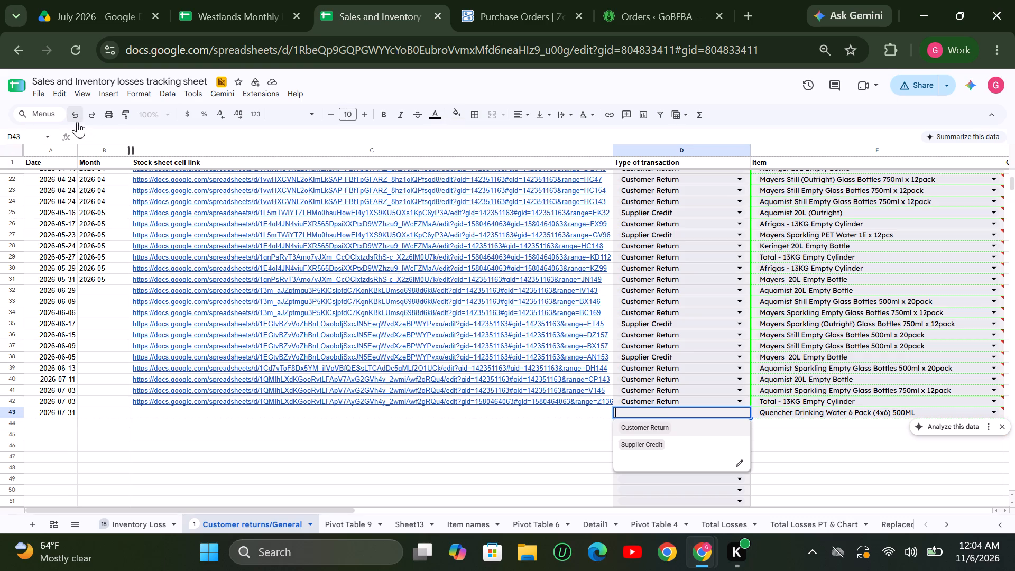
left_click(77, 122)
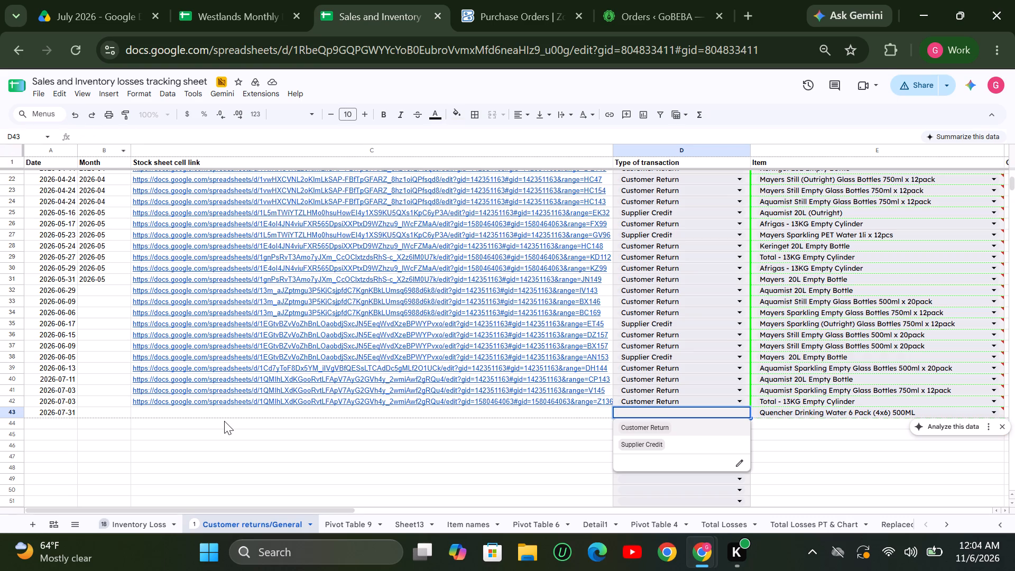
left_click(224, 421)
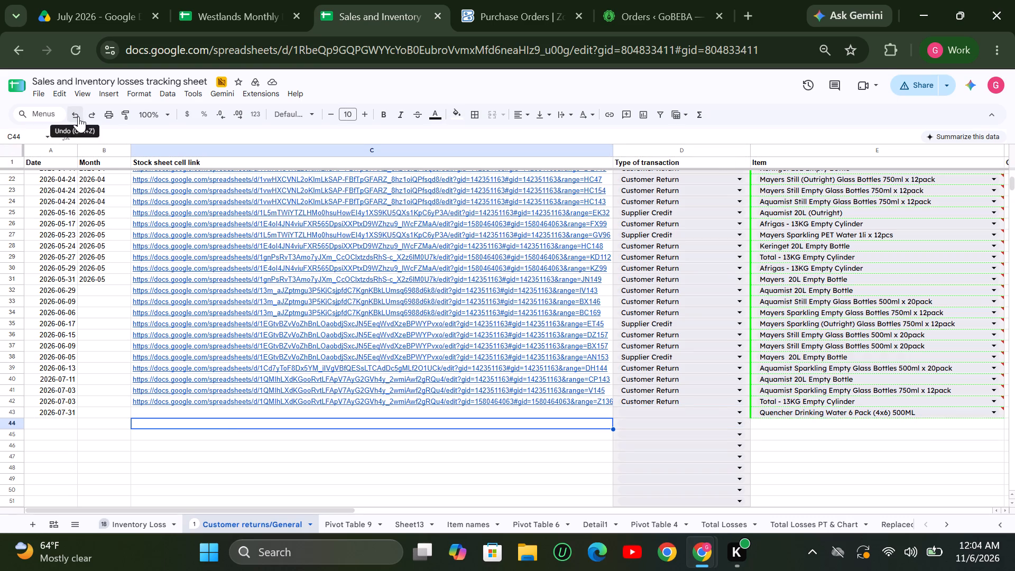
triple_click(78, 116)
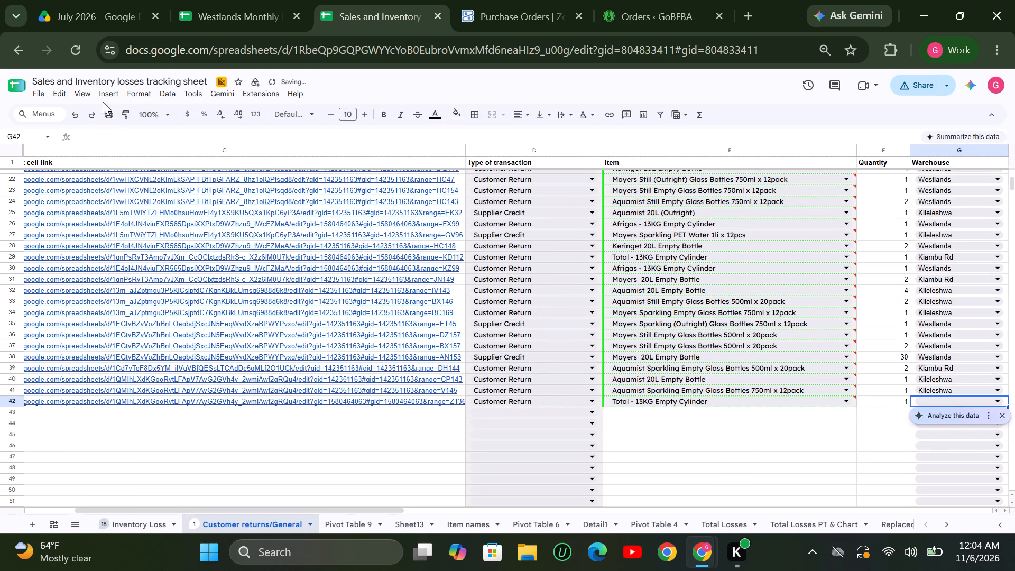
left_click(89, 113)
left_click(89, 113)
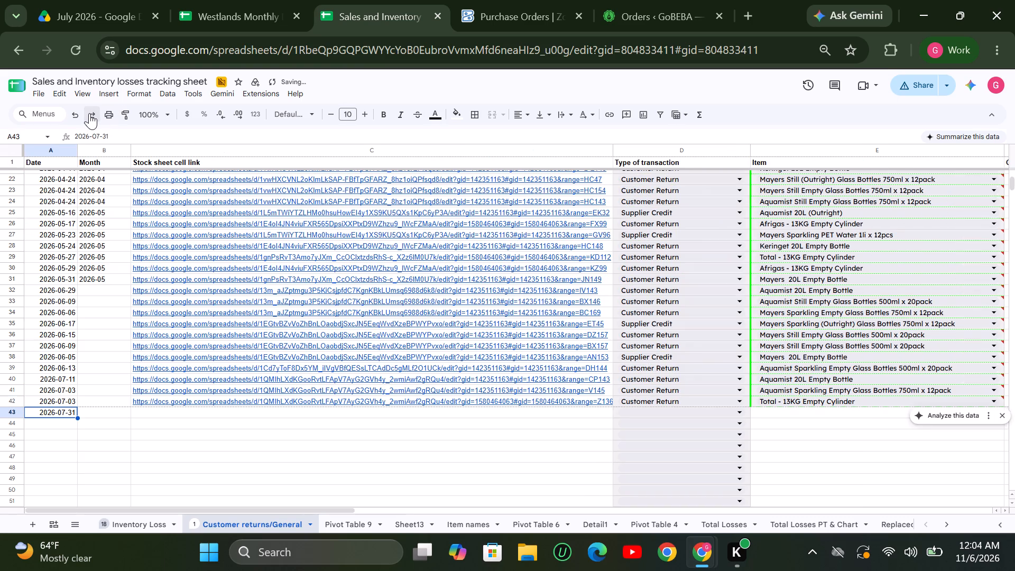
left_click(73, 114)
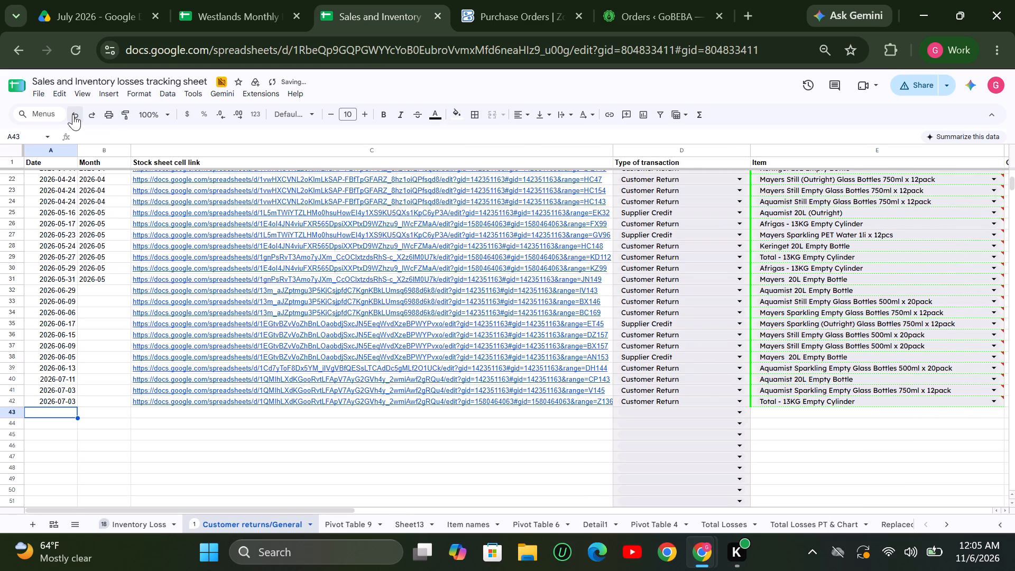
In row 108 of the Inventory Loss sheet, enter the copied item Quencher Drinking Water 6 Pack (4x6) 500ML with quantity 3.
left_click(129, 527)
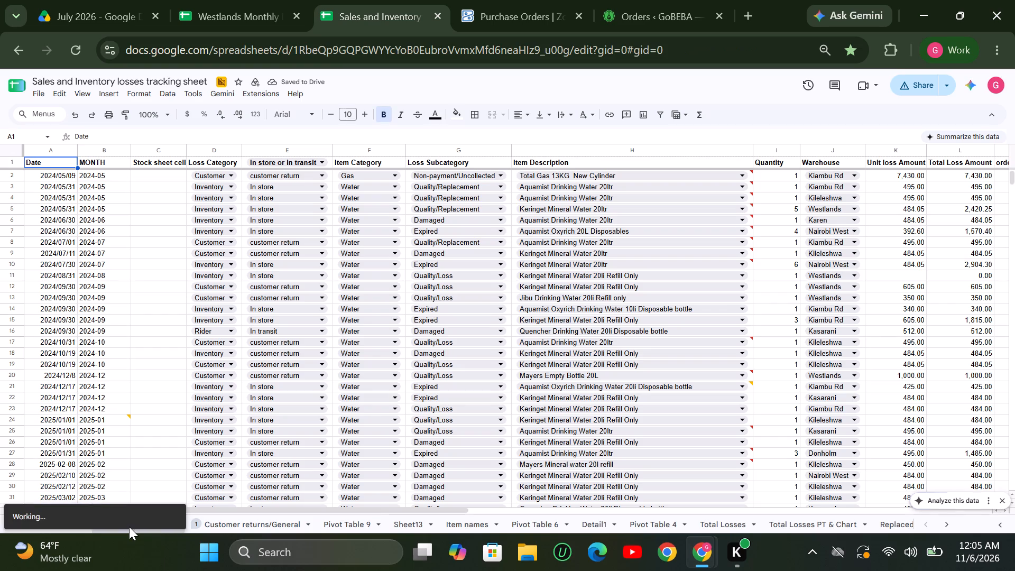
scroll(276, 460, "down", 7)
scroll(276, 460, "up", 1)
scroll(214, 412, "down", 1)
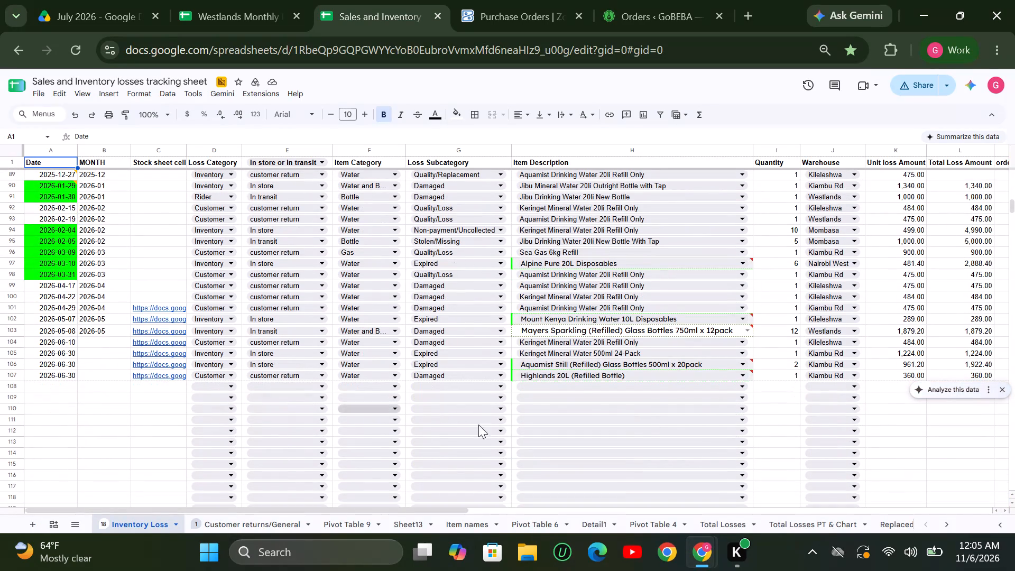
left_click(750, 386)
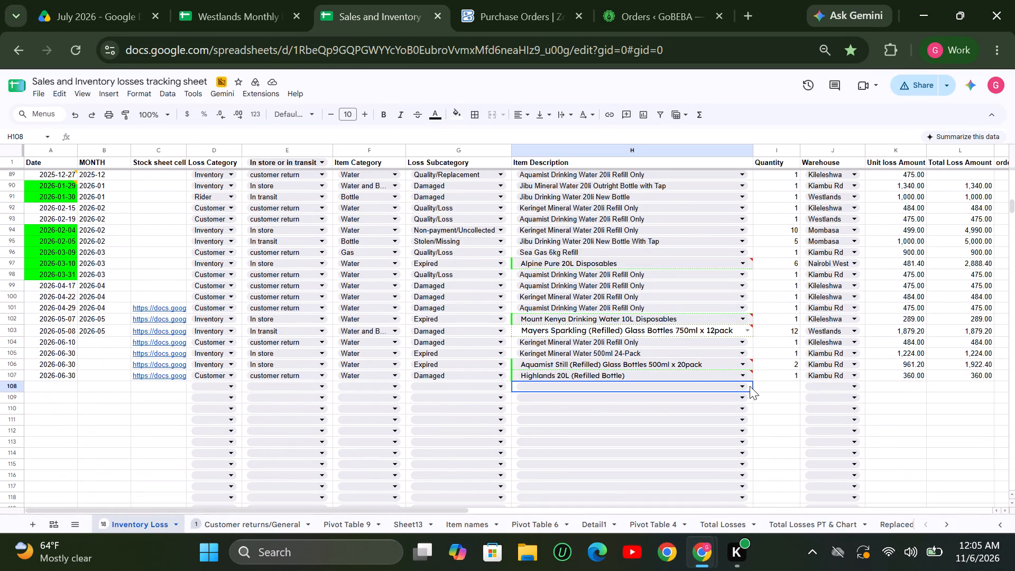
key("ctrl+v")
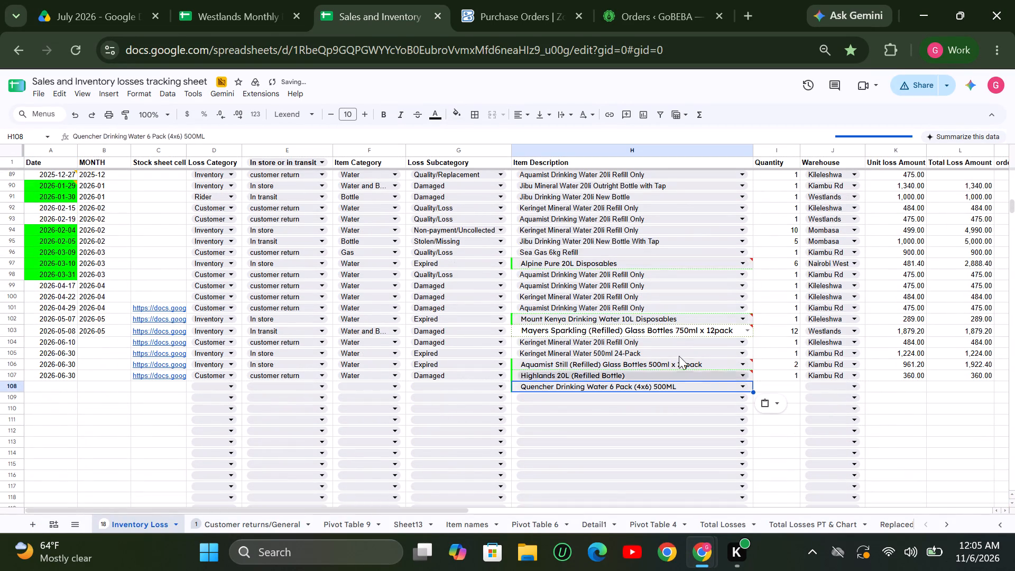
left_click(790, 389)
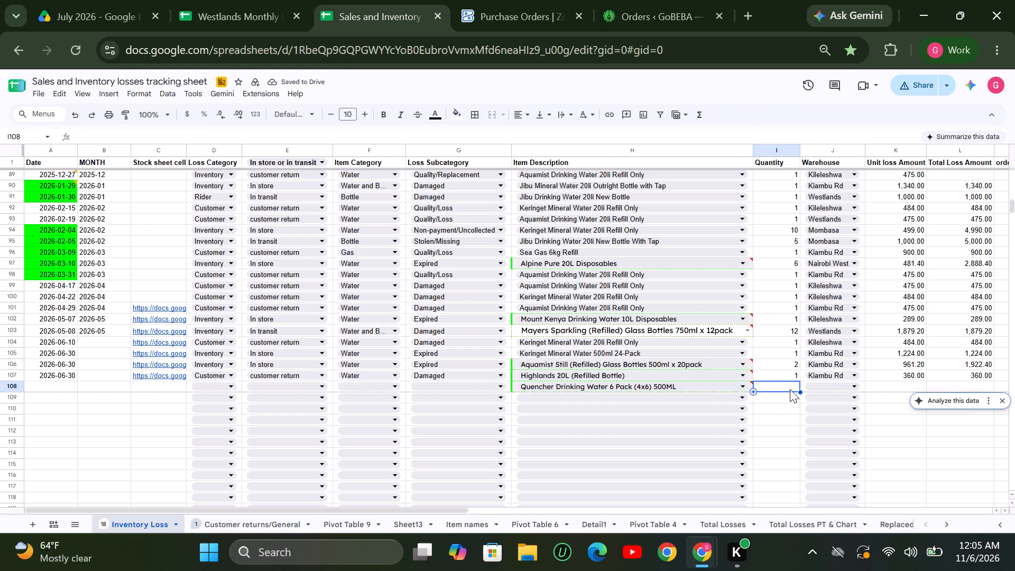
key("3")
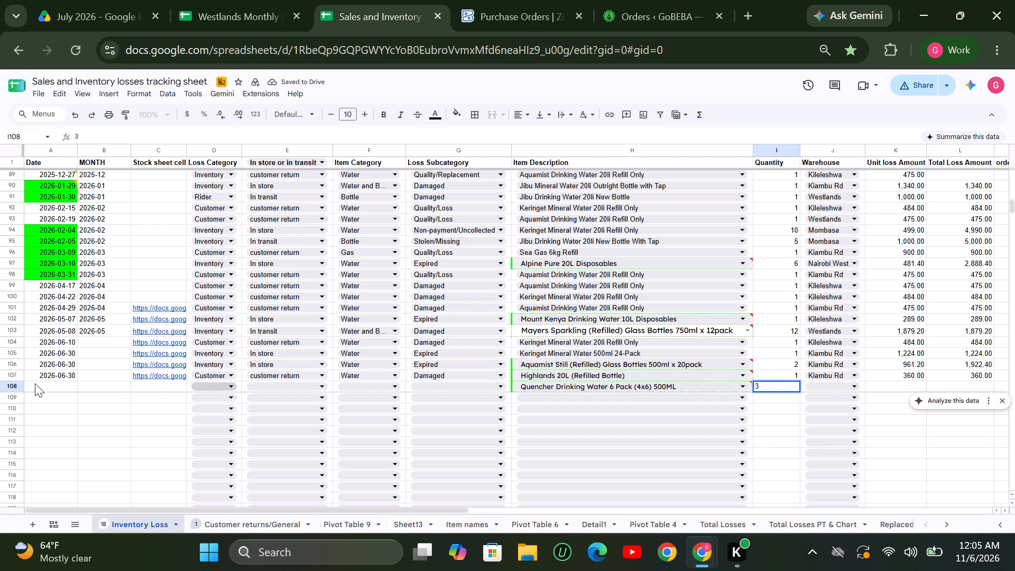
Enter the date 2026-07-31 for the Quencher loss in row 108.
left_click(32, 384)
type("2026")
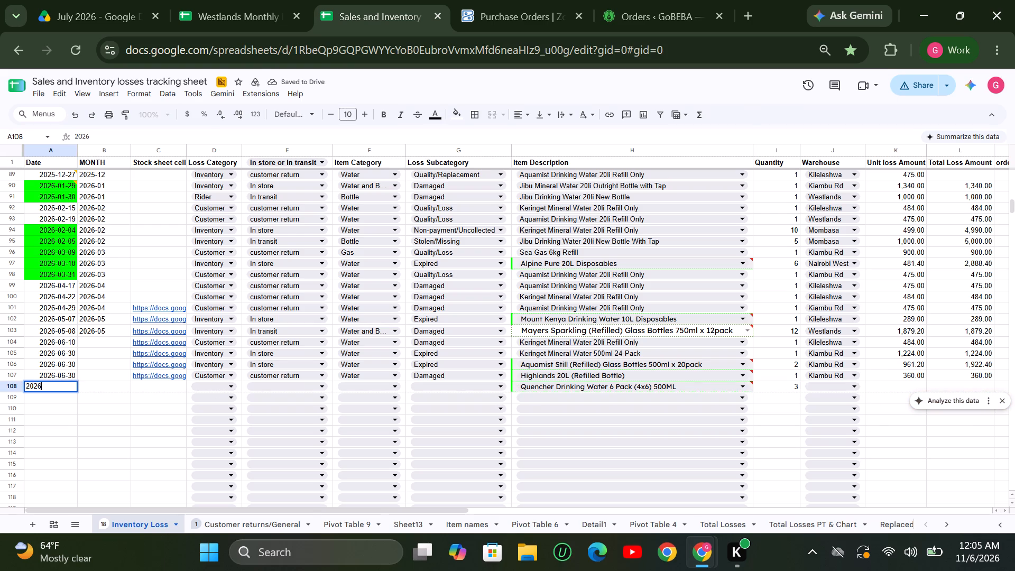
type("-0")
type("7-")
type("31")
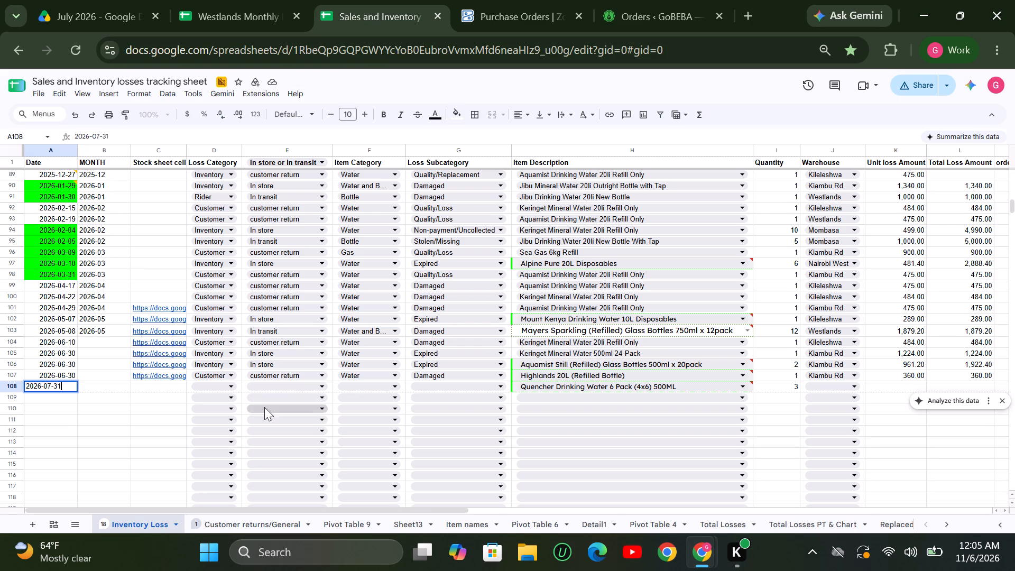
Classify the row 108 loss as Inventory, In store, Water and Expired, with Westlands as the warehouse.
left_click(232, 388)
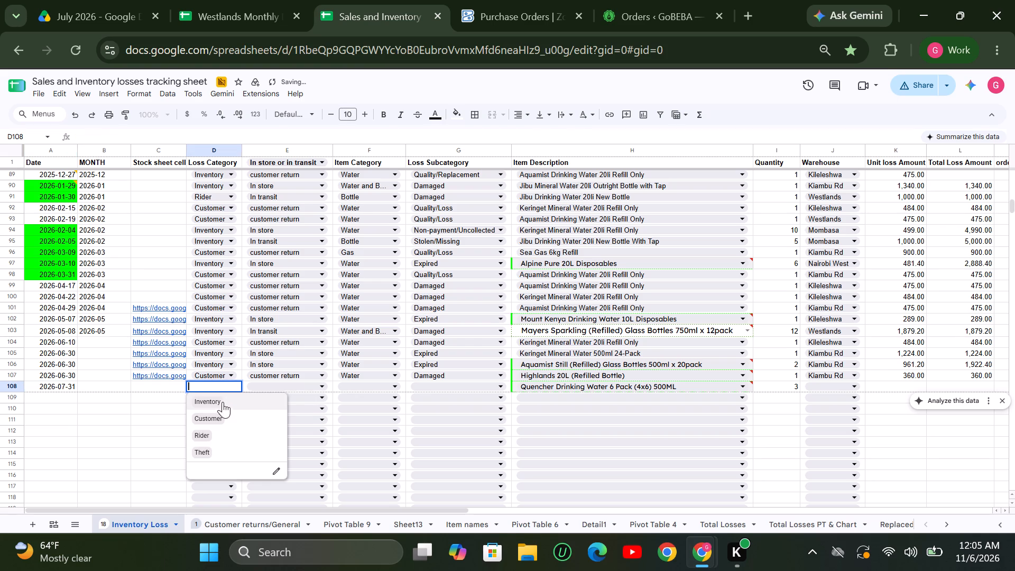
left_click(209, 406)
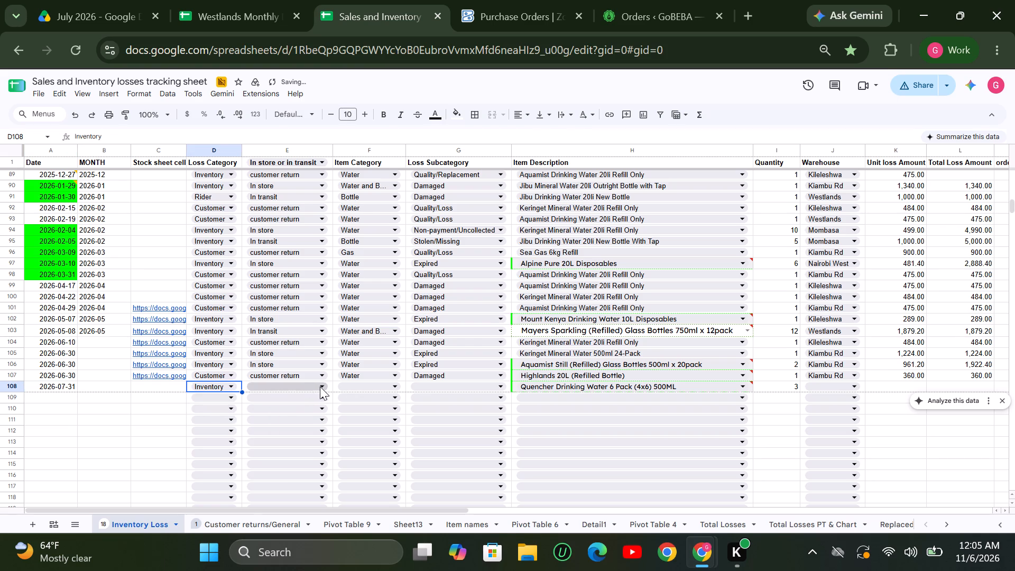
left_click(320, 386)
left_click(264, 421)
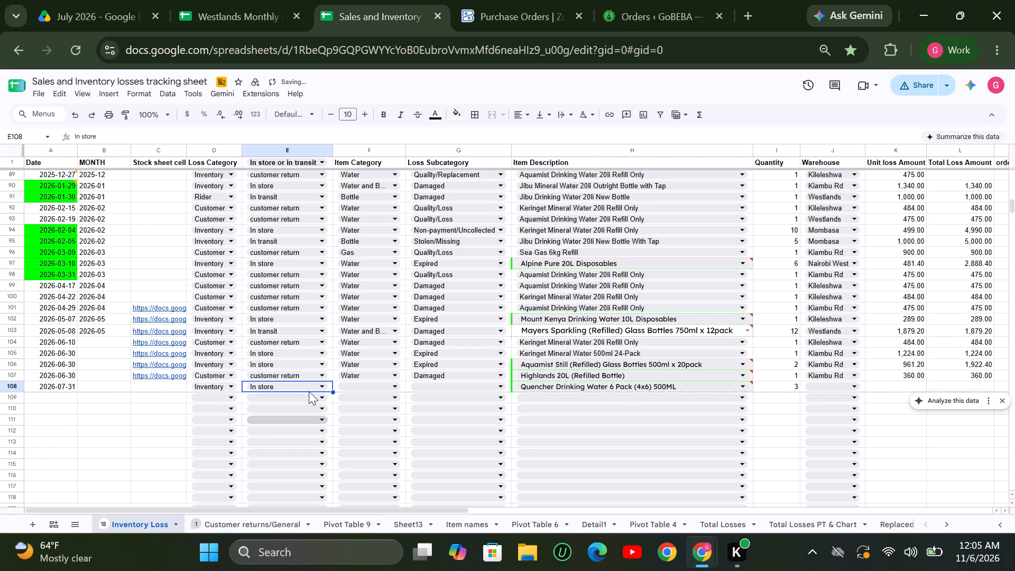
left_click(392, 384)
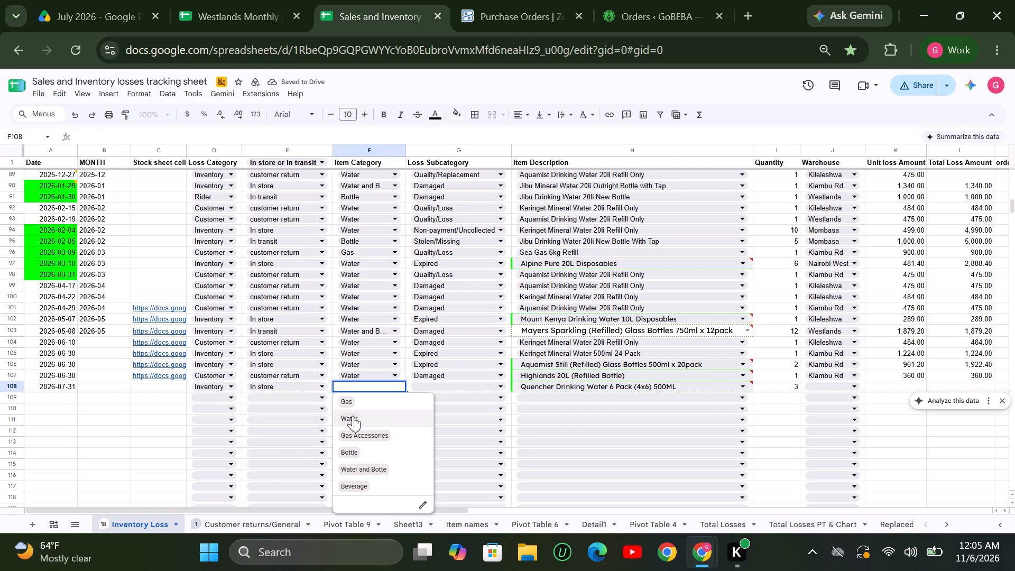
left_click(353, 416)
left_click(500, 384)
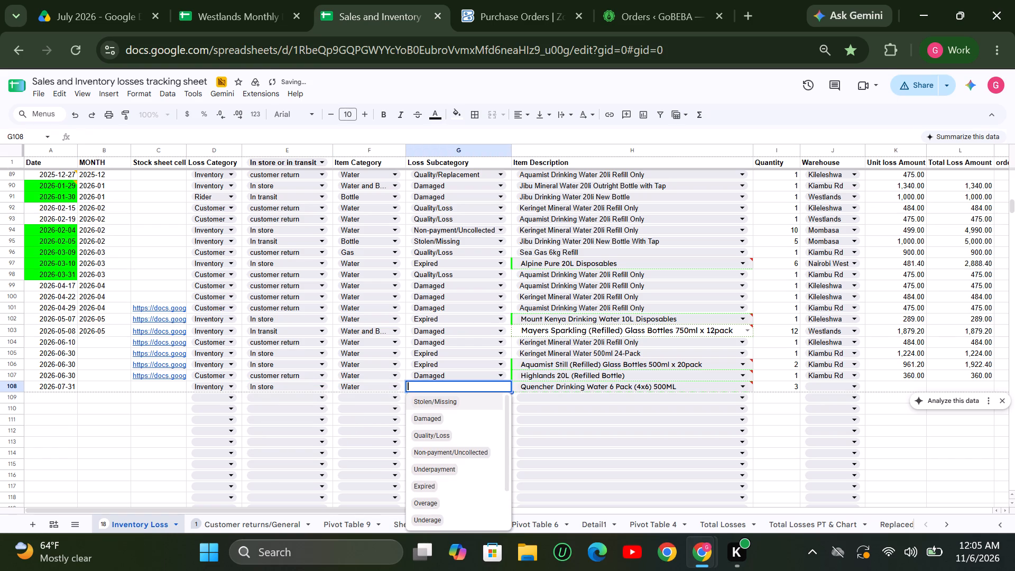
left_click(422, 487)
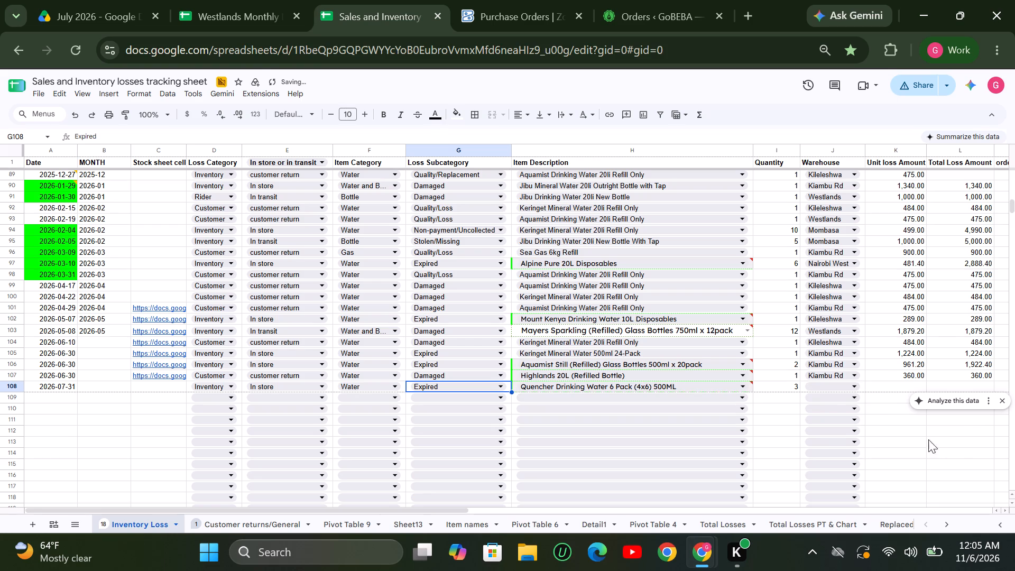
left_click(853, 388)
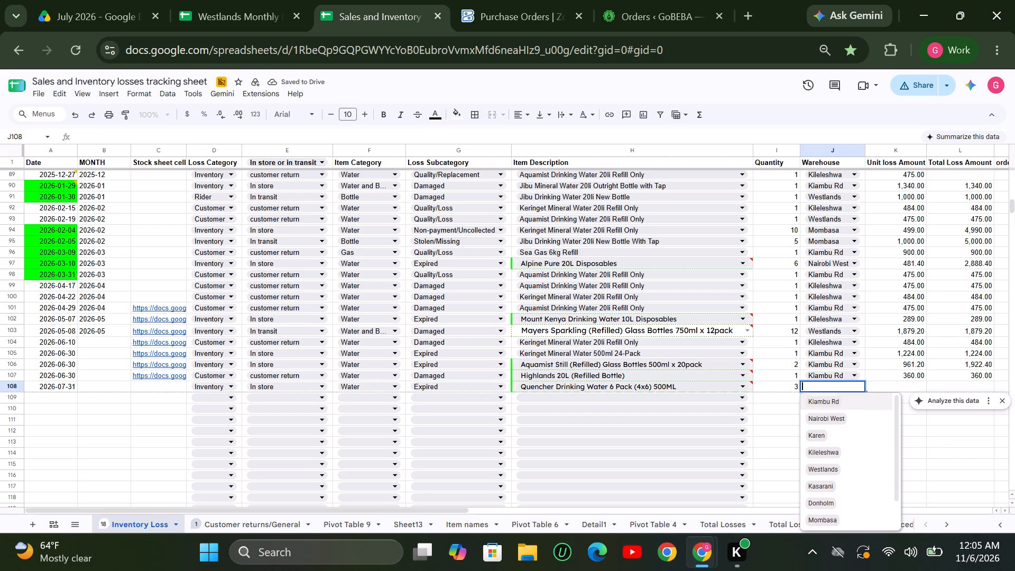
left_click(809, 466)
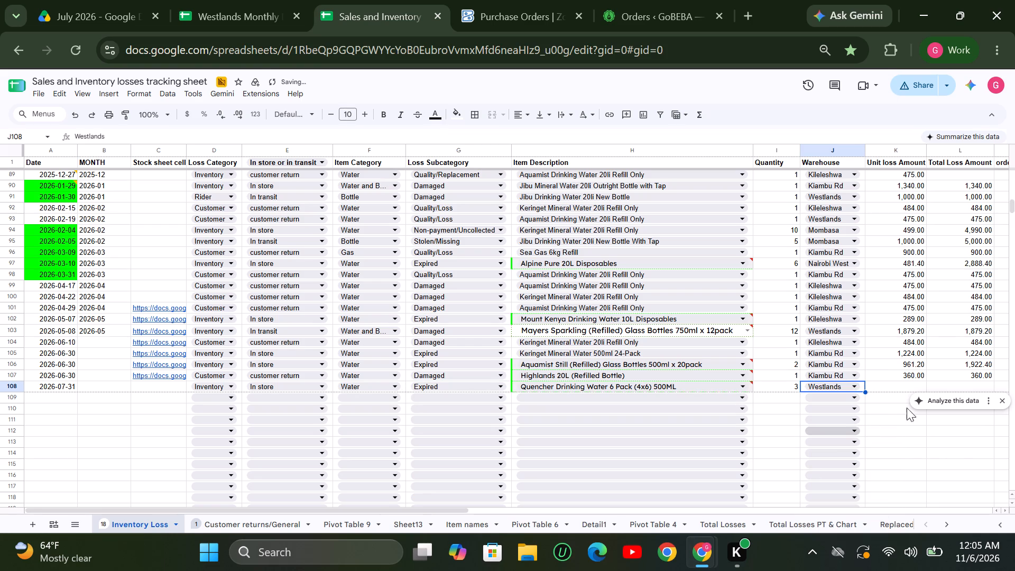
For row 108's unit loss amount, search Zoho Books items for quencher and open Quencher Drinking Water 6 Pack 4x6 500ML to check its cost.
left_click(888, 389)
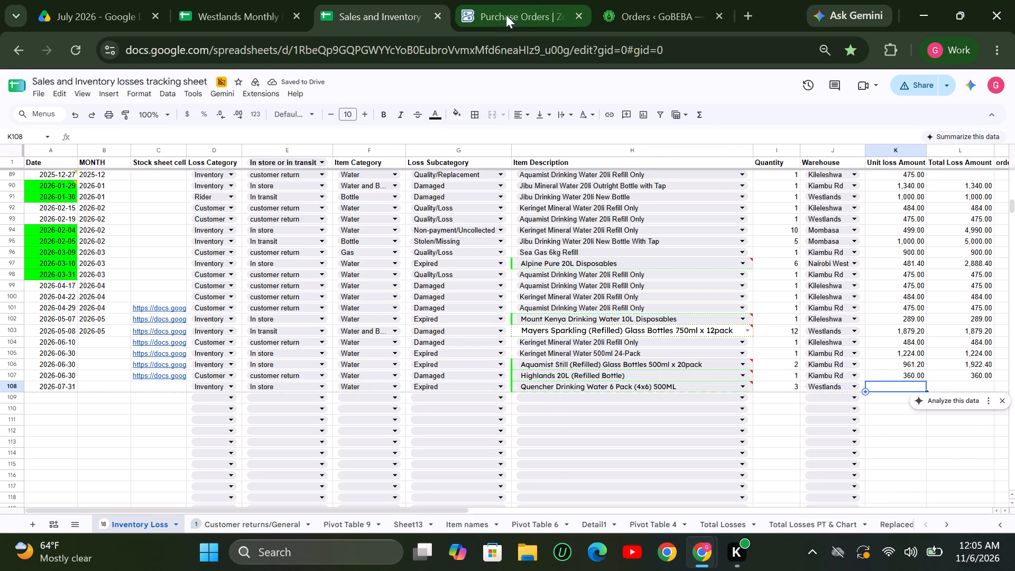
left_click(497, 17)
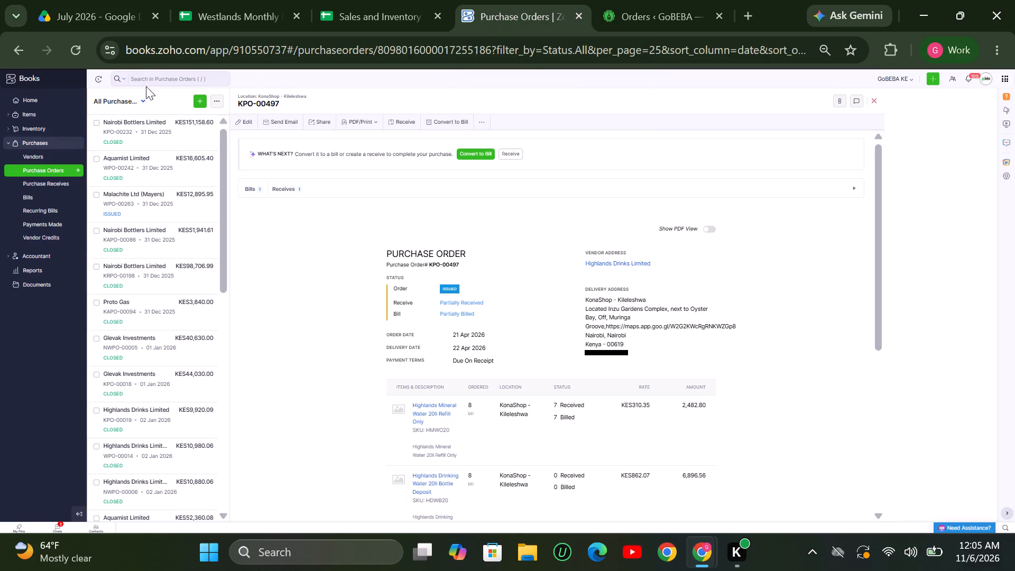
left_click(143, 81)
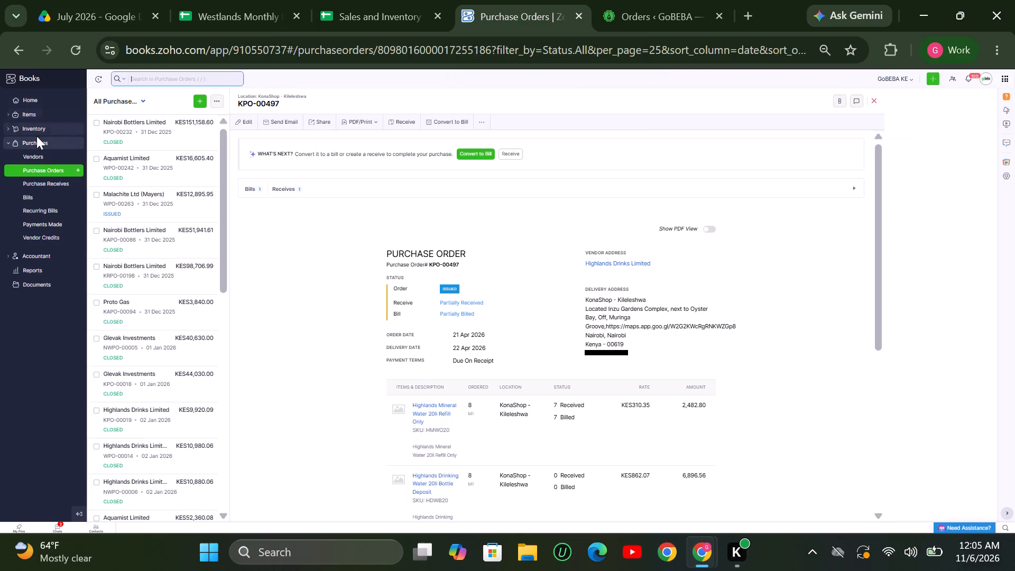
left_click(29, 117)
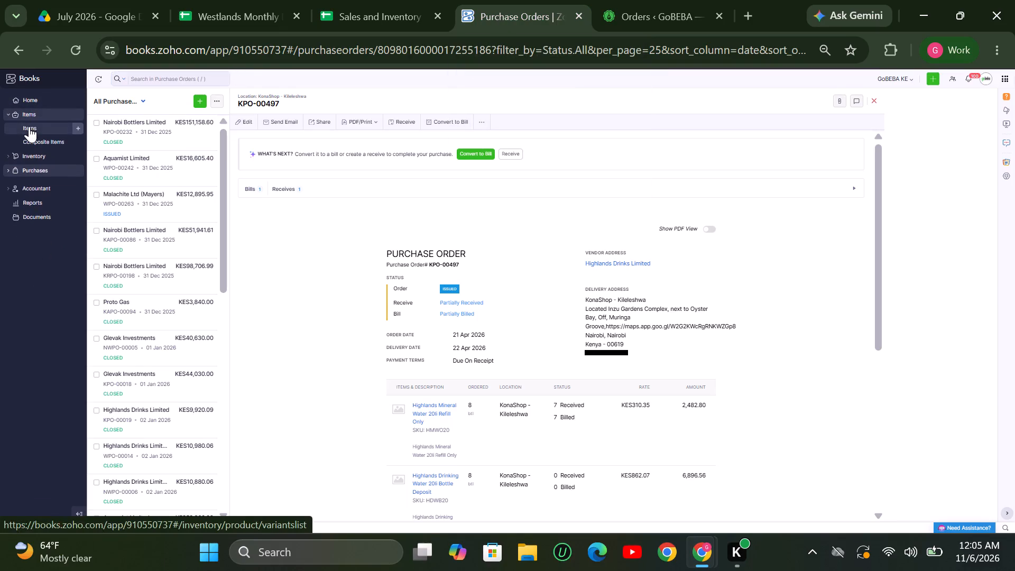
left_click(29, 126)
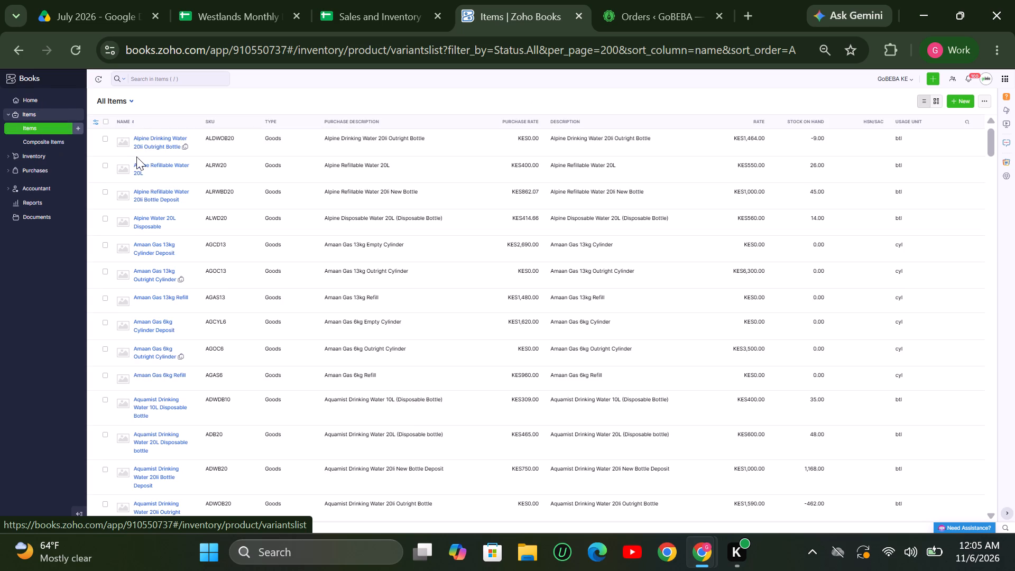
left_click(149, 80)
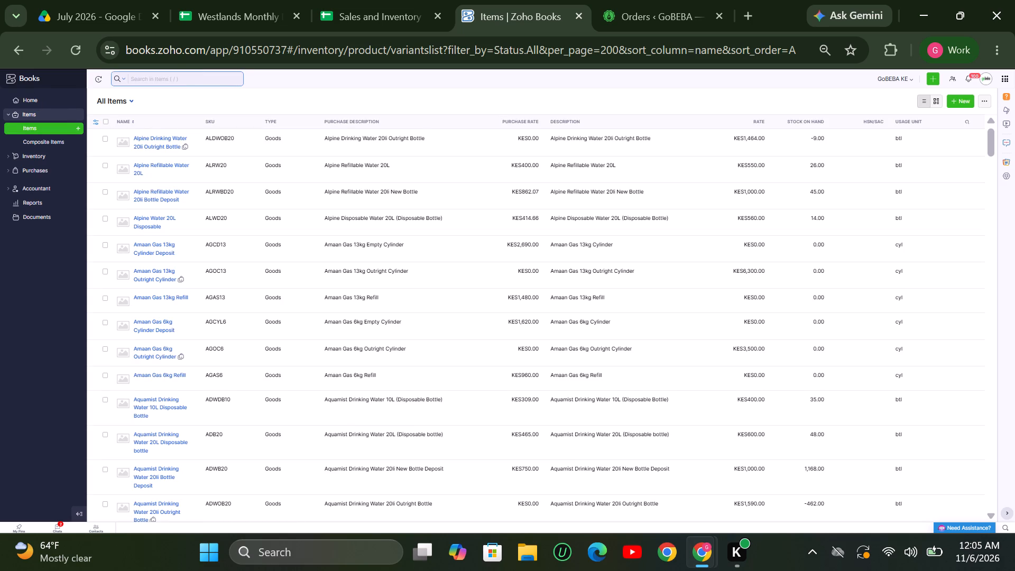
type("que")
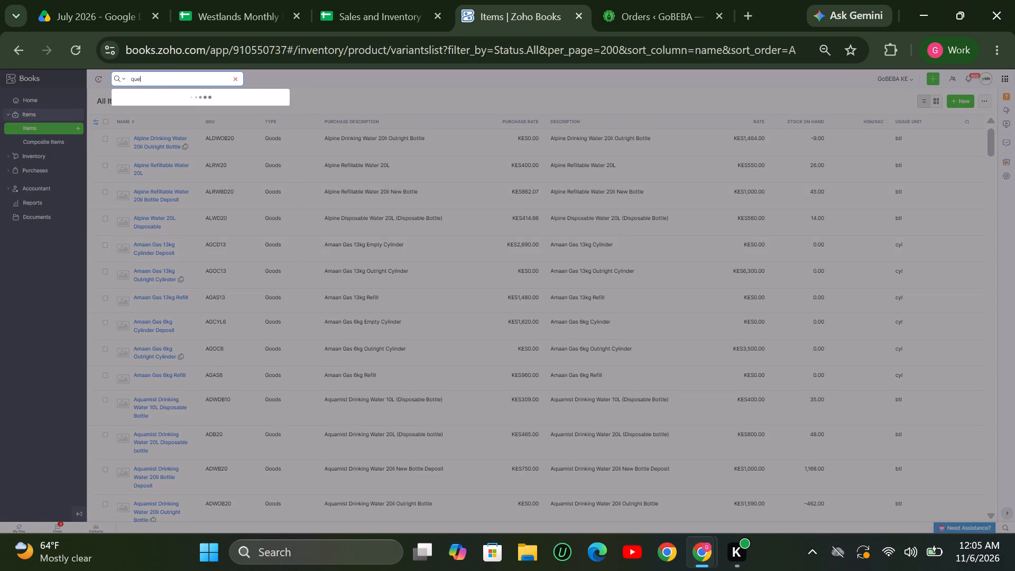
type("ncher")
key("Return")
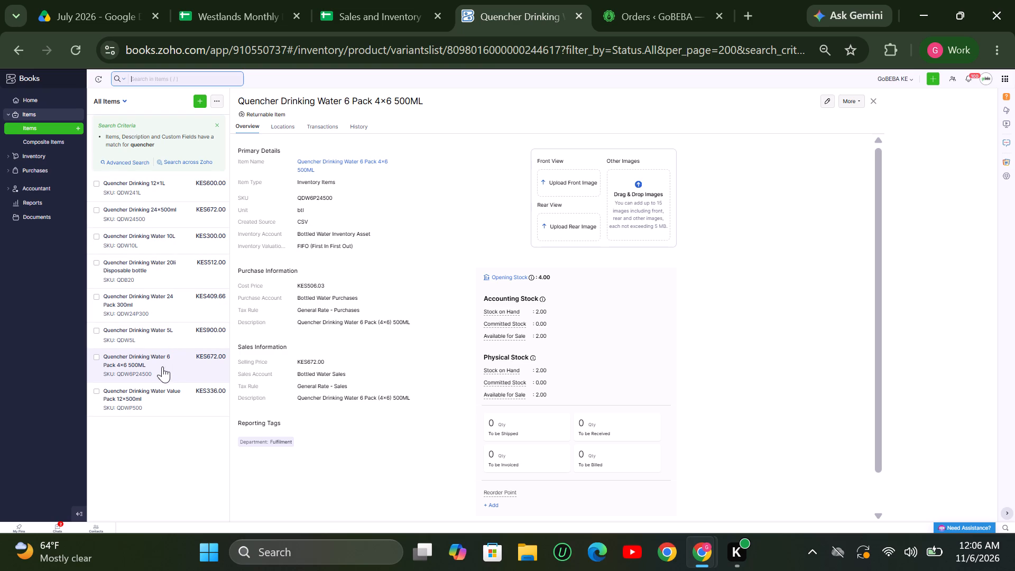
left_click(141, 365)
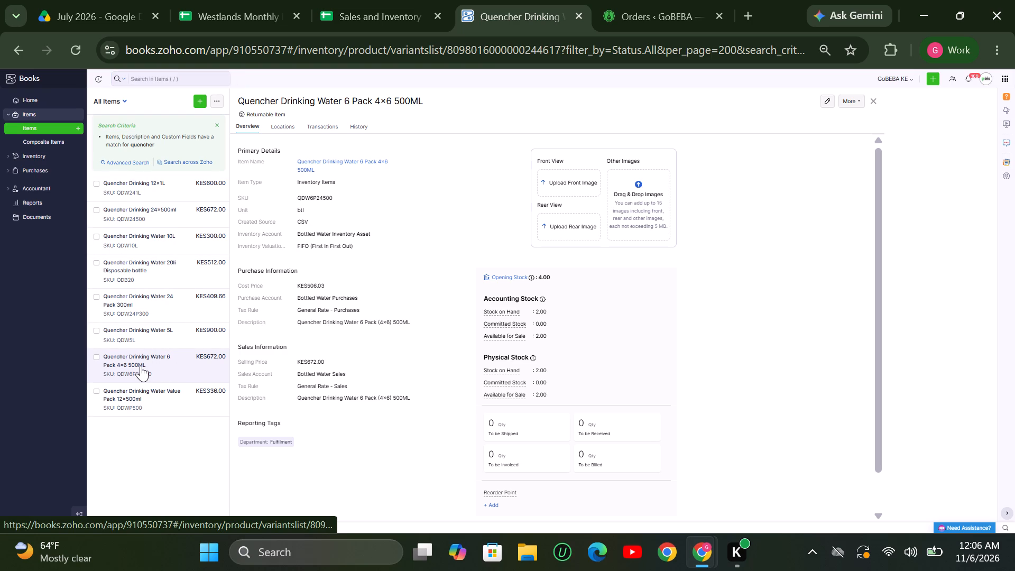